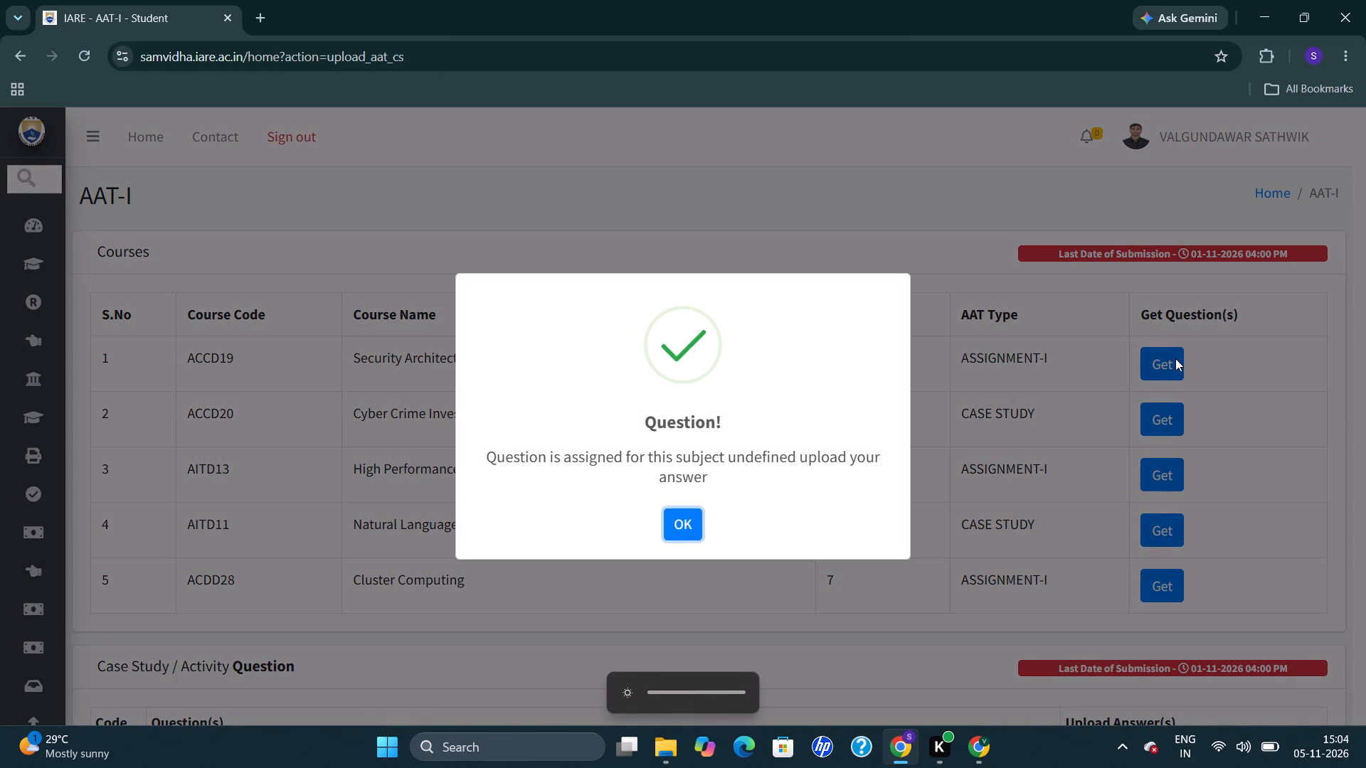
Review the AAT-I questions assigned for the Security Architecture and Protocols course.
{"action": "key", "text": "Return"}
{"action": "scroll", "coordinate": [1175, 358], "scroll_direction": "down", "scroll_amount": 3}
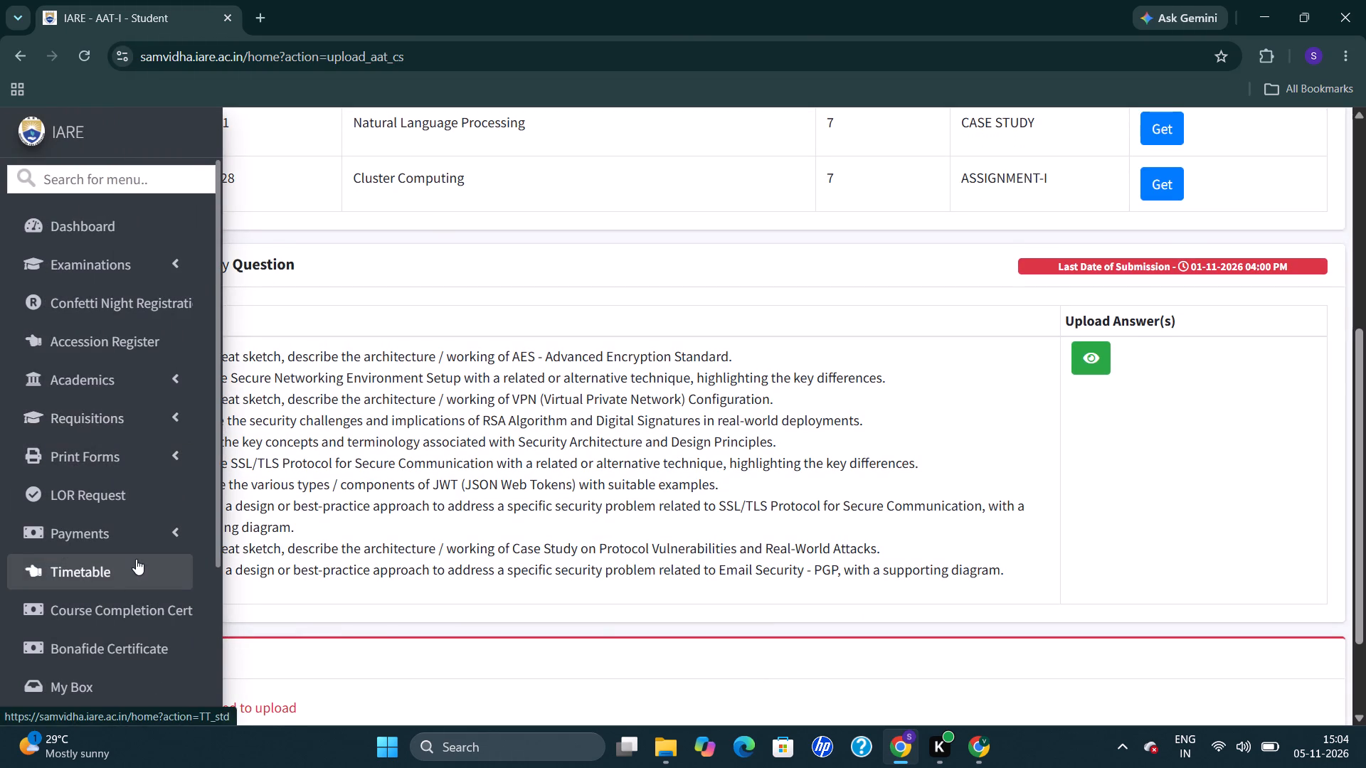
Go to the AAT-II upload page of the student portal.
{"action": "scroll", "coordinate": [136, 559], "scroll_direction": "down", "scroll_amount": 3}
{"action": "left_click", "coordinate": [99, 615]}
{"action": "scroll", "coordinate": [99, 615], "scroll_direction": "down", "scroll_amount": 4}
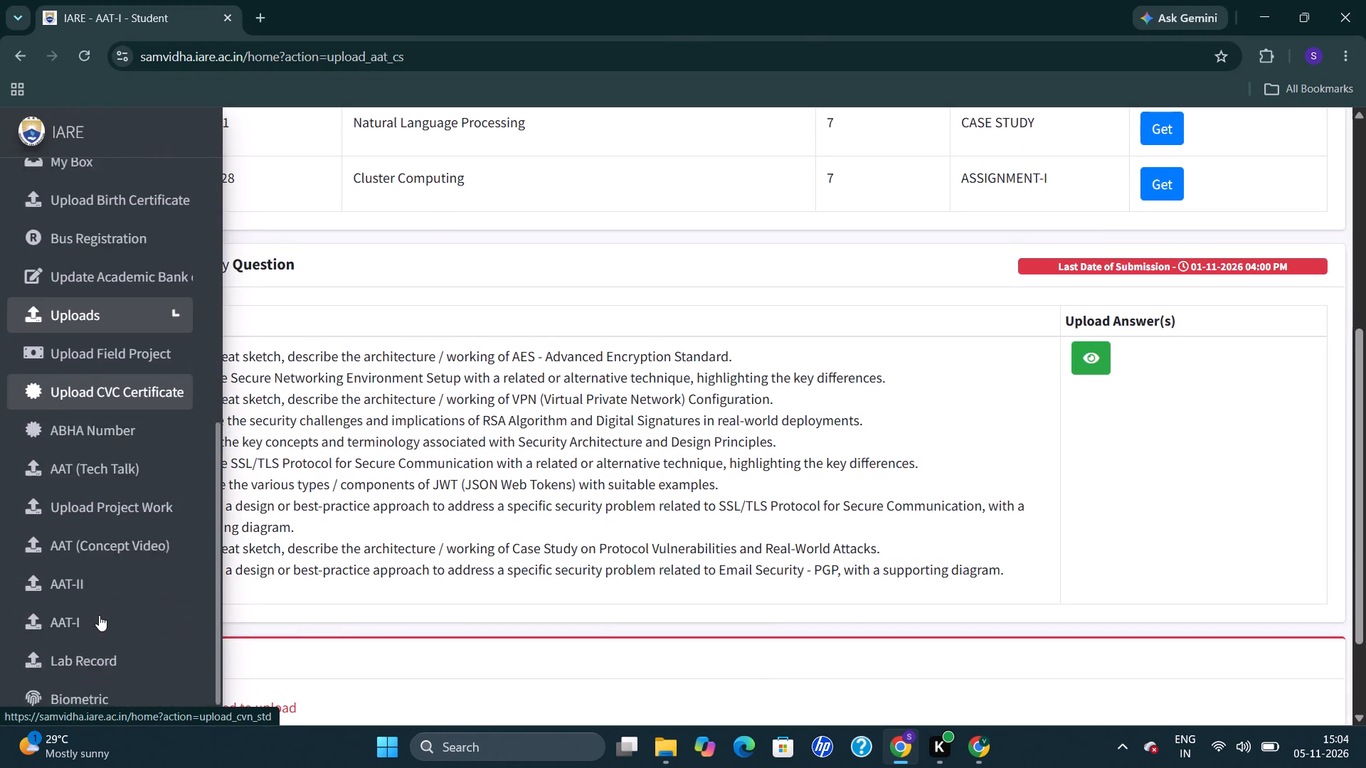
{"action": "left_click", "coordinate": [137, 556]}
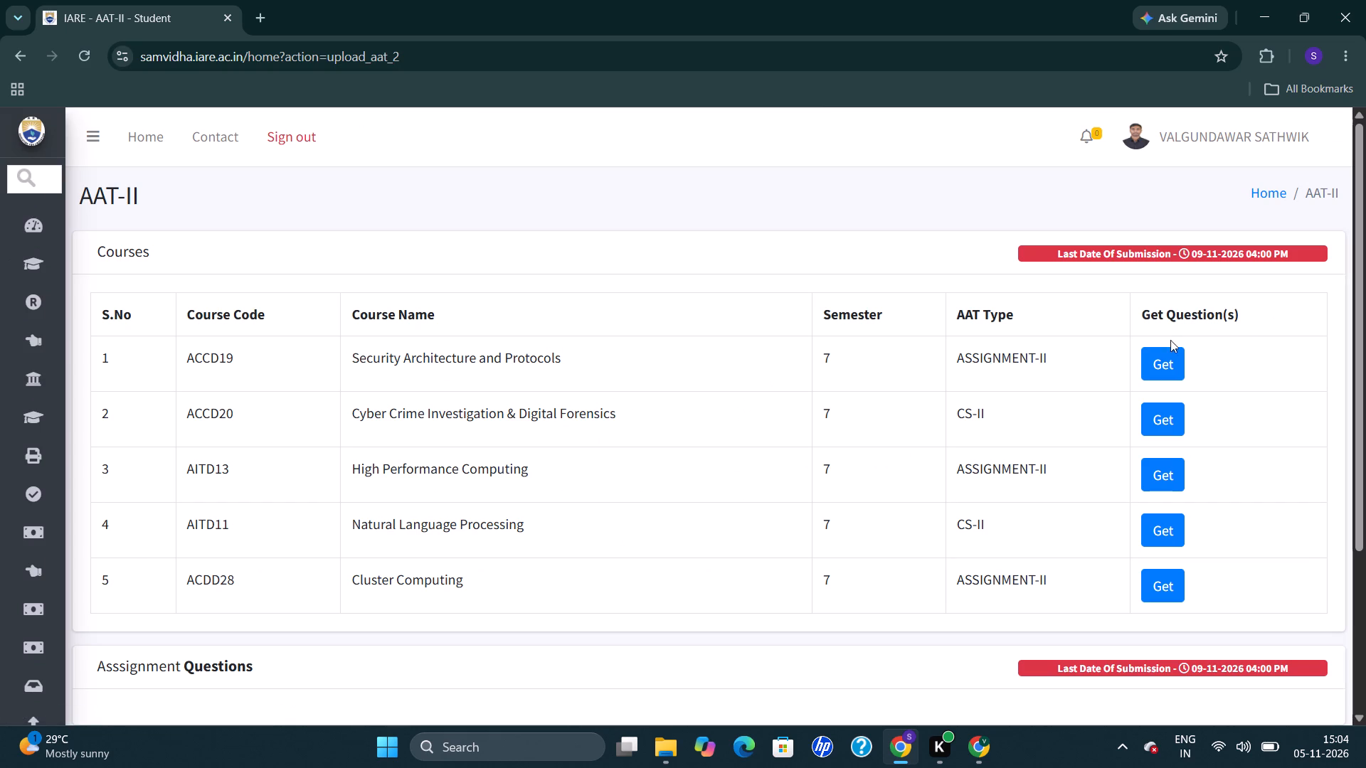
Get the ASSIGNMENT-II questions for Security Architecture and Protocols (ACCD19) and view them.
{"action": "left_click", "coordinate": [1150, 365]}
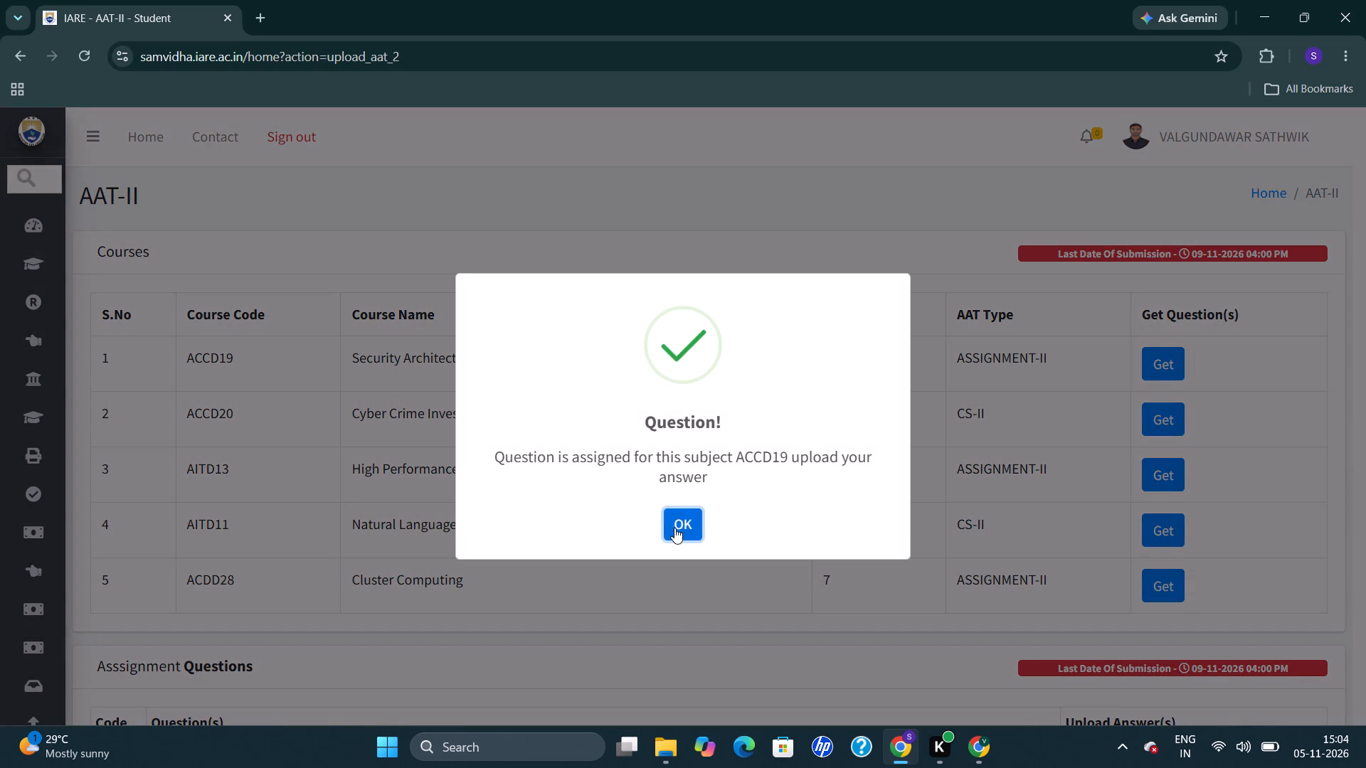
{"action": "left_click", "coordinate": [680, 528]}
{"action": "scroll", "coordinate": [680, 528], "scroll_direction": "down", "scroll_amount": 5}
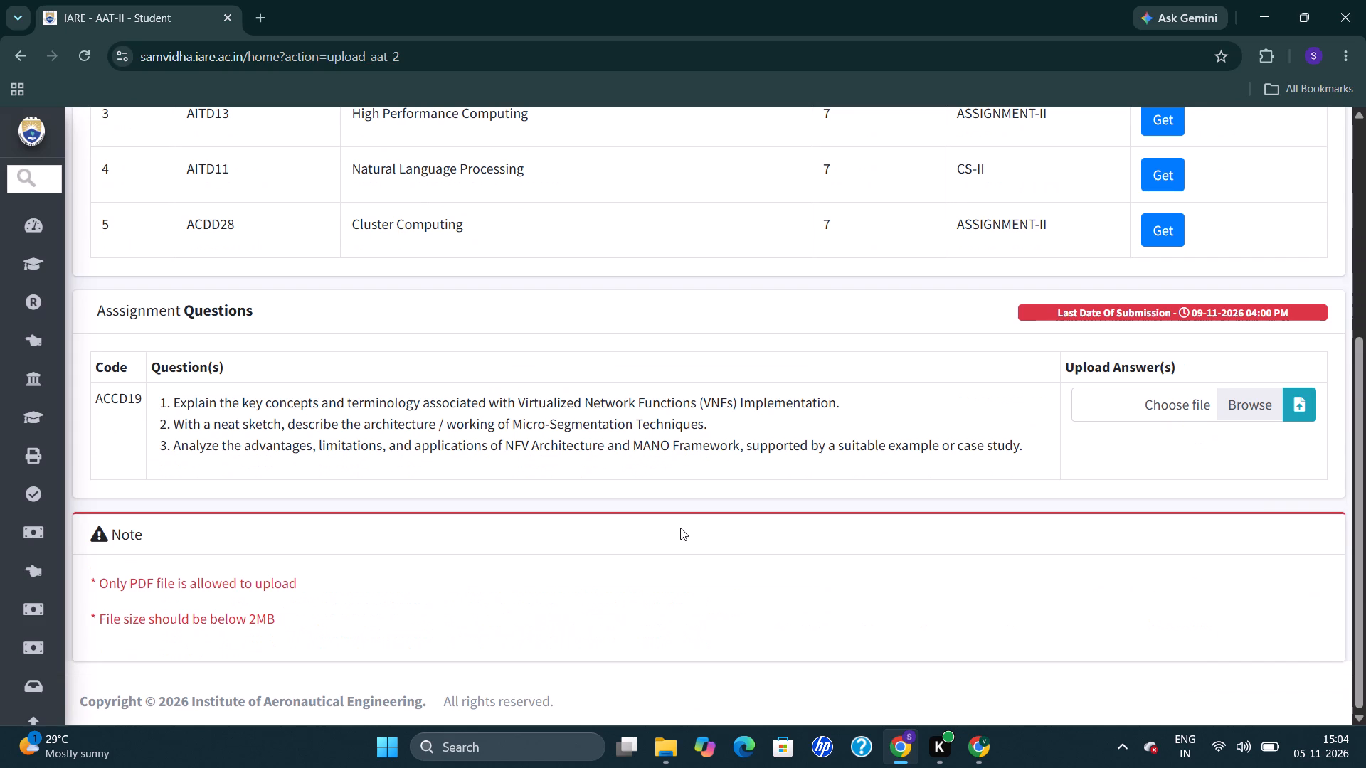
Switch to File Explorer and look through the Downloads folder for earlier assignment documents.
{"action": "left_click", "coordinate": [672, 759]}
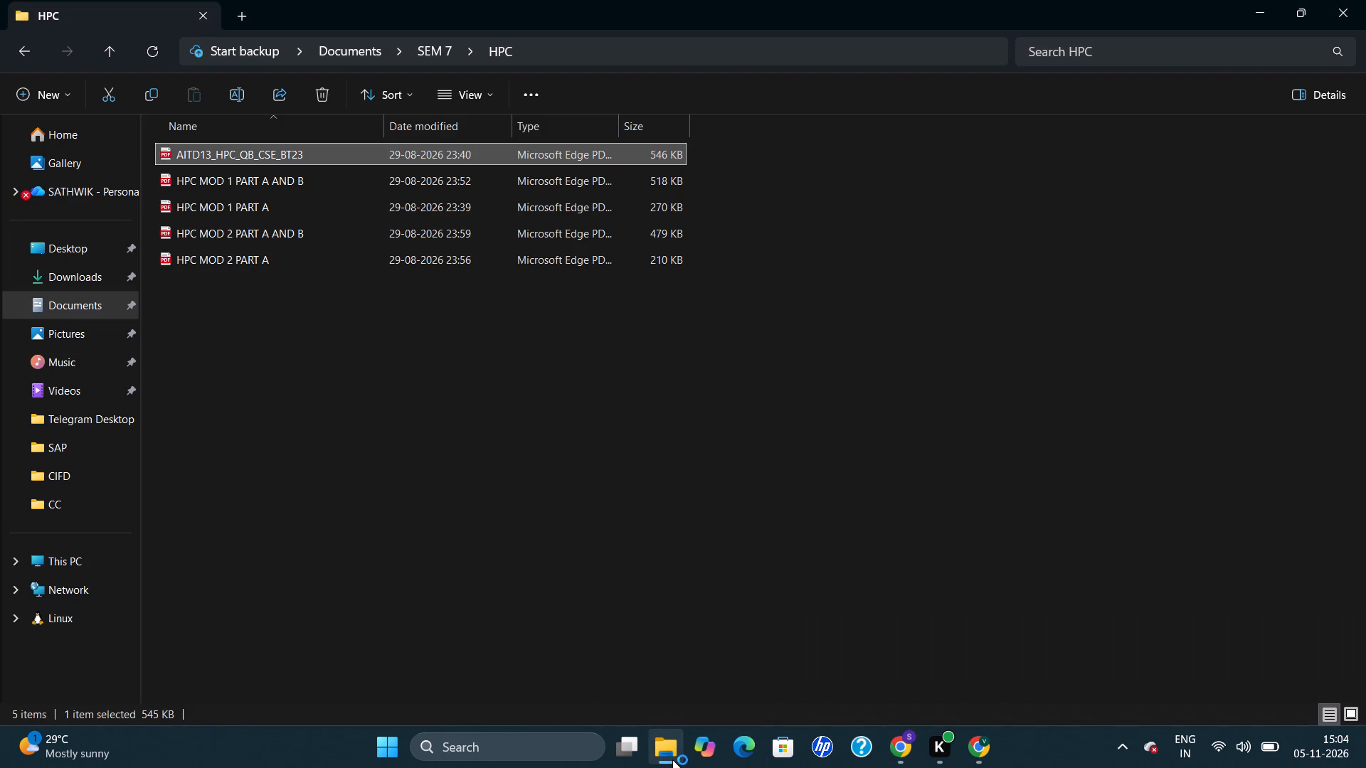
{"action": "left_click", "coordinate": [672, 759]}
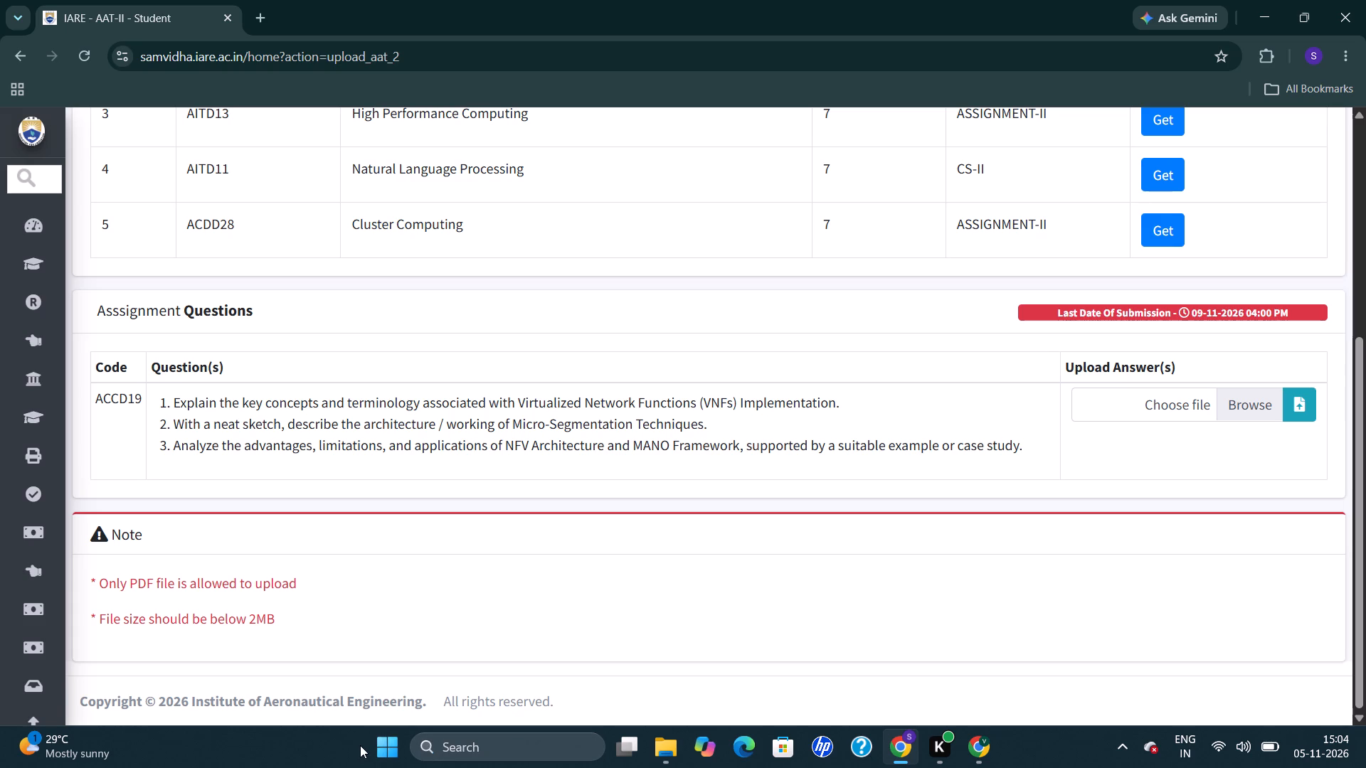
{"action": "left_click", "coordinate": [652, 755]}
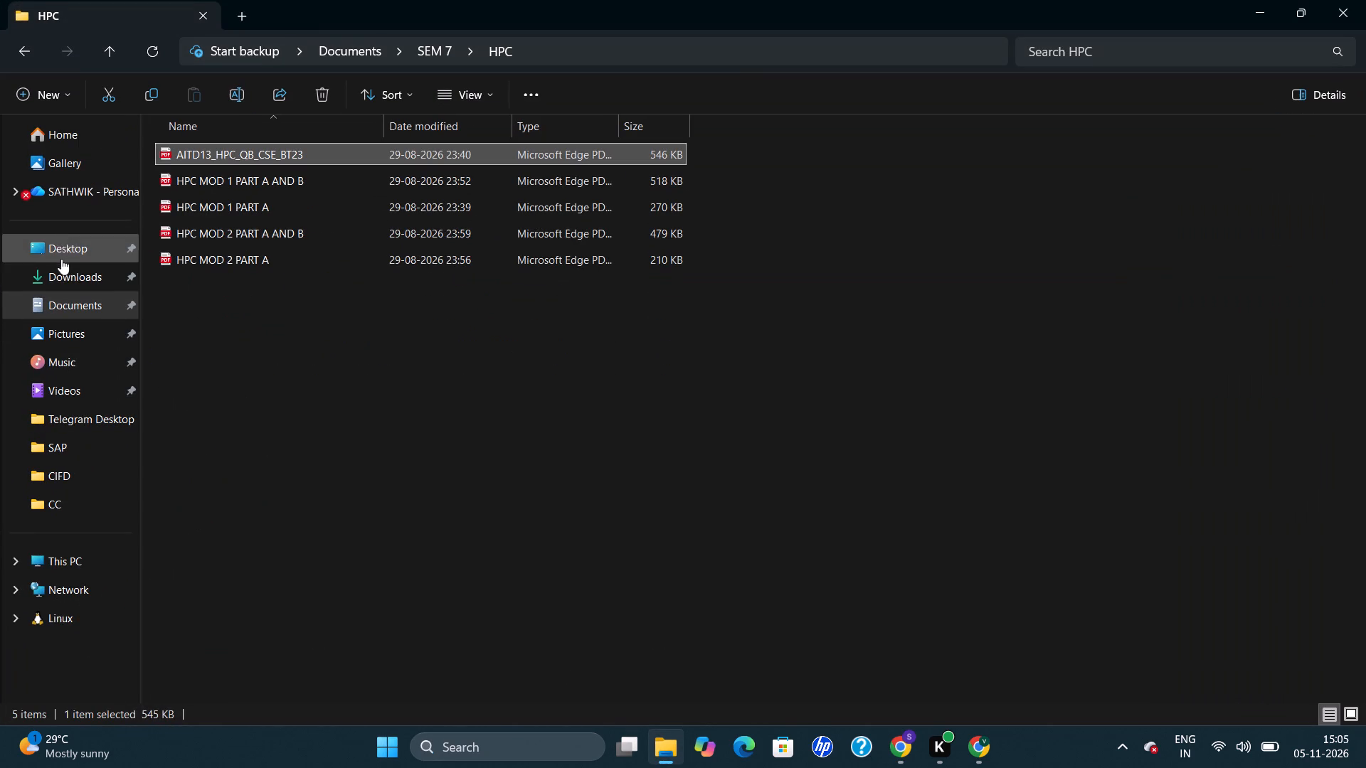
{"action": "left_click", "coordinate": [61, 265]}
{"action": "scroll", "coordinate": [550, 469], "scroll_direction": "down", "scroll_amount": 1}
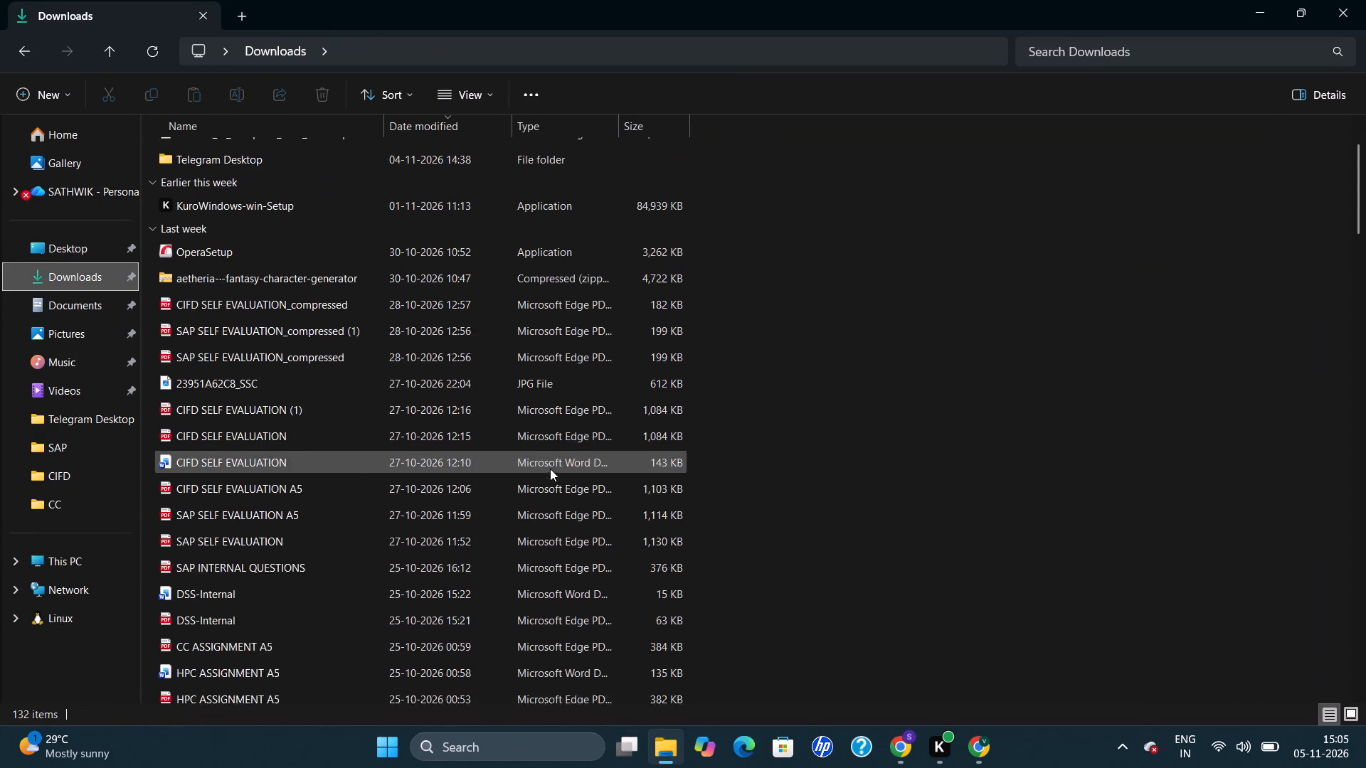
{"action": "scroll", "coordinate": [550, 469], "scroll_direction": "down", "scroll_amount": 4}
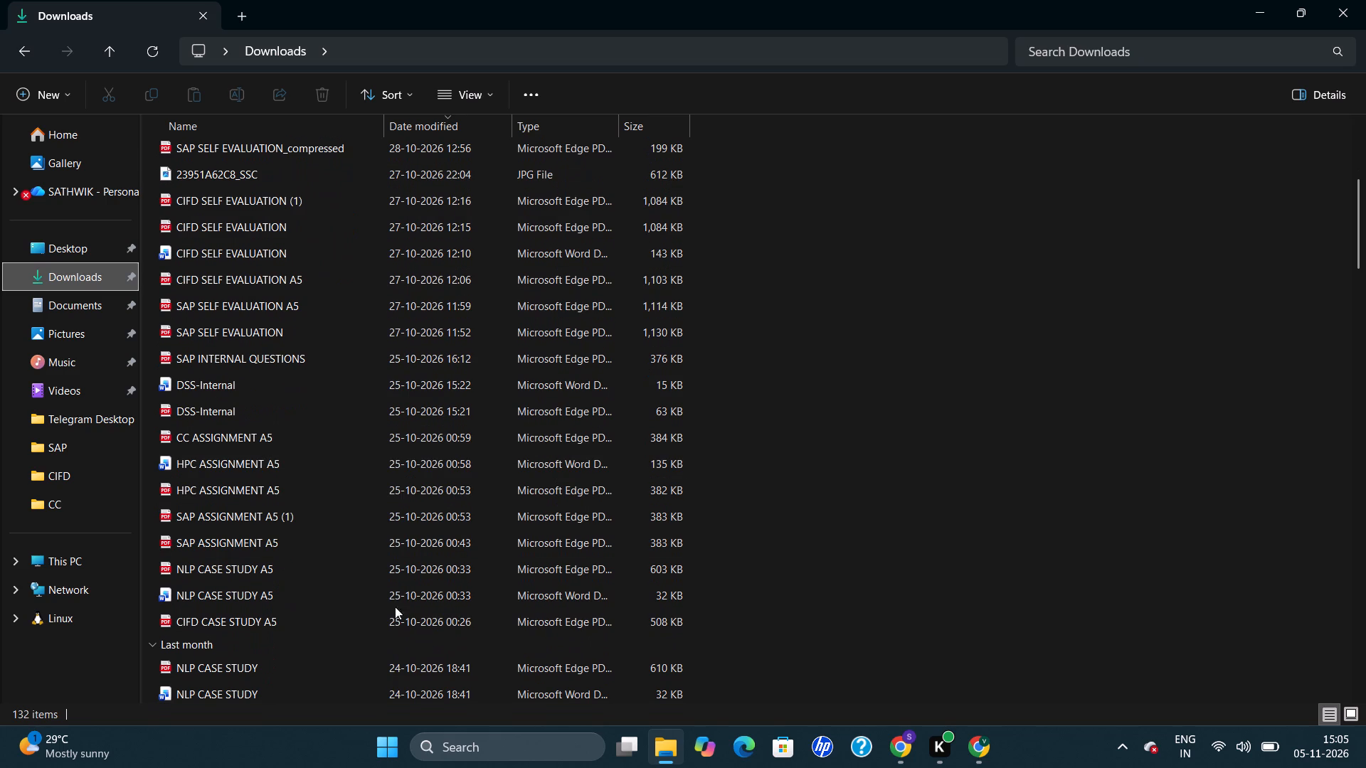
{"action": "scroll", "coordinate": [332, 620], "scroll_direction": "down", "scroll_amount": 3}
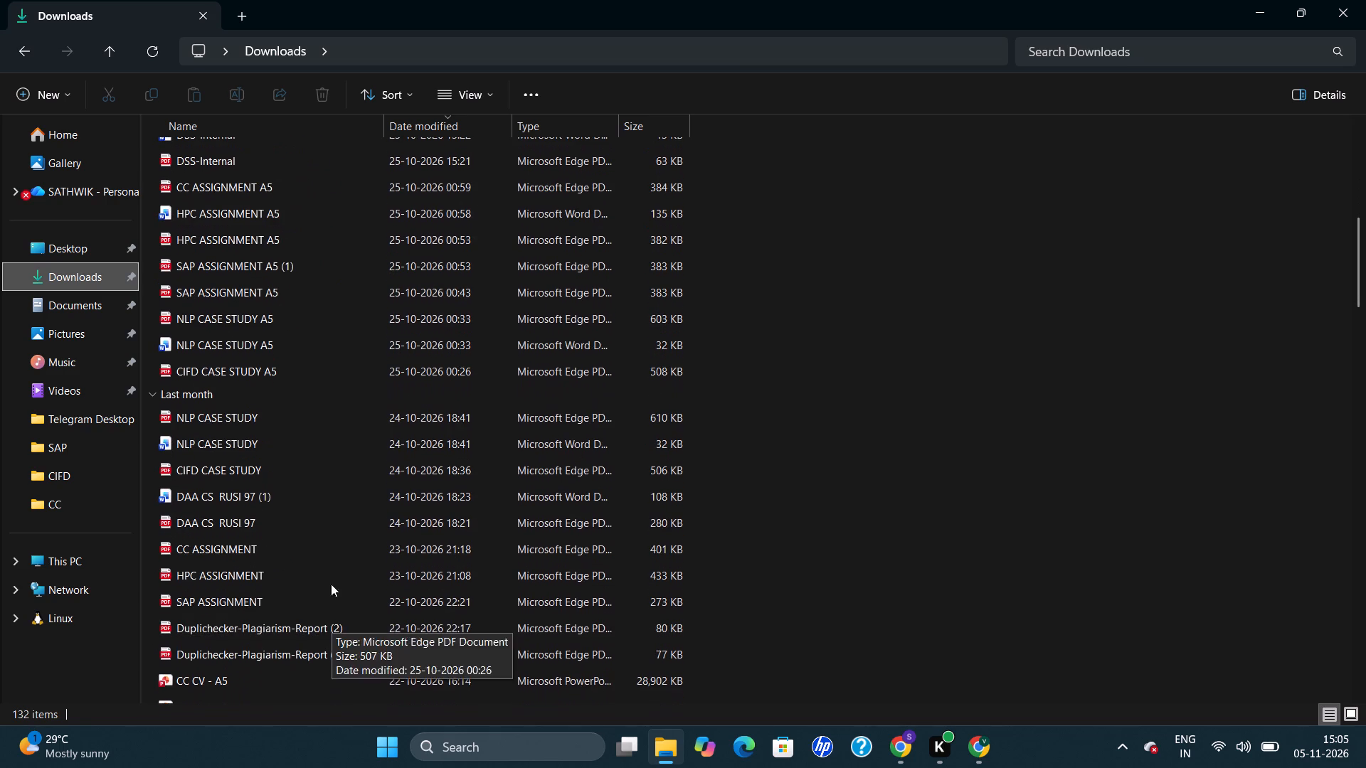
{"action": "scroll", "coordinate": [331, 569], "scroll_direction": "down", "scroll_amount": 4}
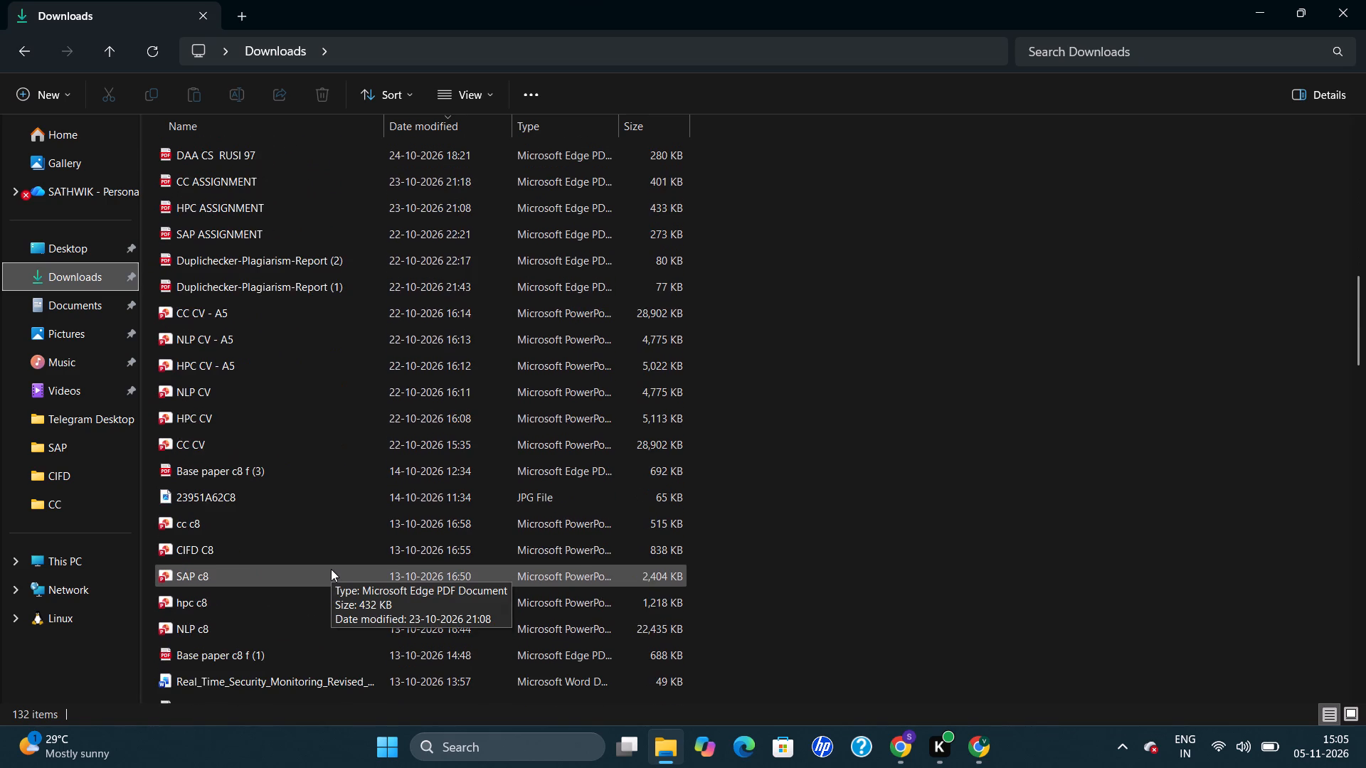
{"action": "scroll", "coordinate": [331, 569], "scroll_direction": "down", "scroll_amount": 3}
{"action": "scroll", "coordinate": [331, 569], "scroll_direction": "up", "scroll_amount": 3}
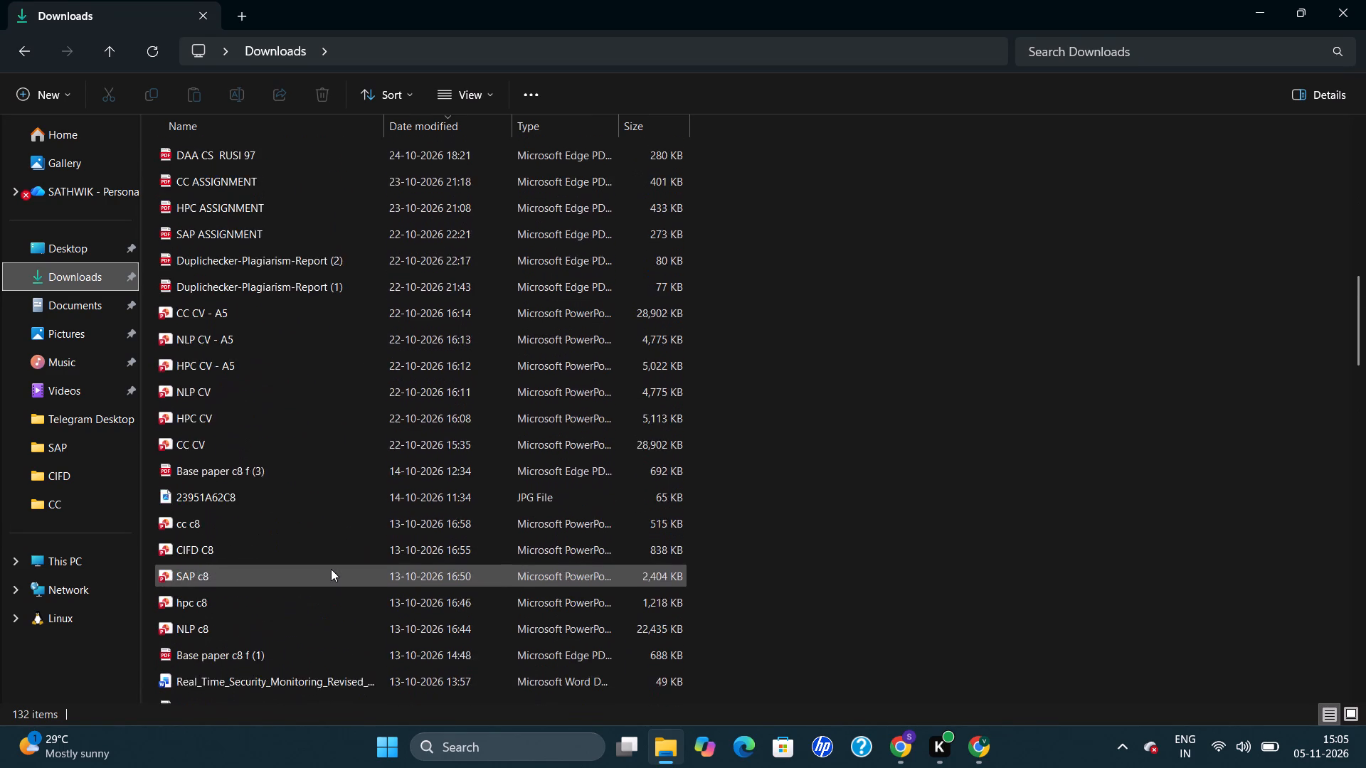
{"action": "scroll", "coordinate": [331, 569], "scroll_direction": "up", "scroll_amount": 3}
{"action": "scroll", "coordinate": [317, 503], "scroll_direction": "up", "scroll_amount": 2}
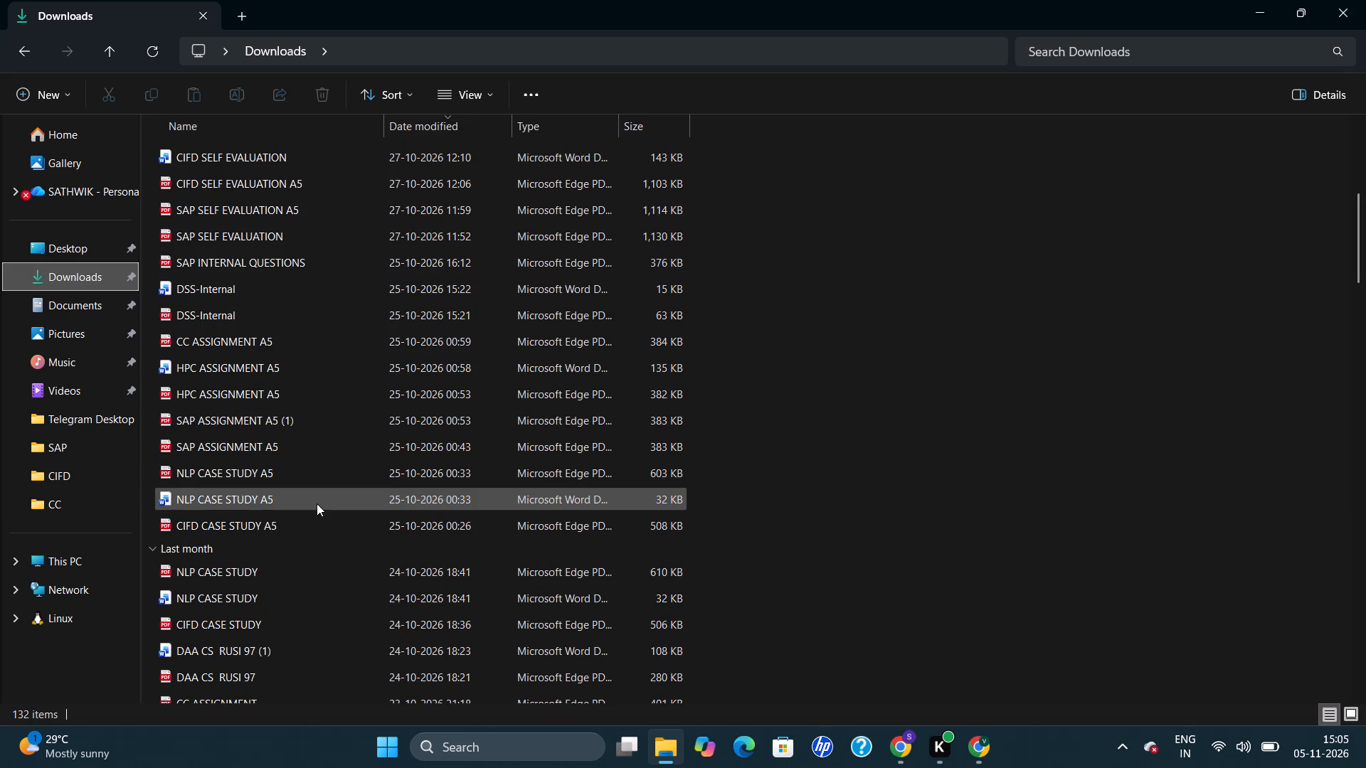
Open the HPC ASSIGNMENT A5 Word document from Downloads to check its contents, and close it again.
{"action": "double_click", "coordinate": [233, 368]}
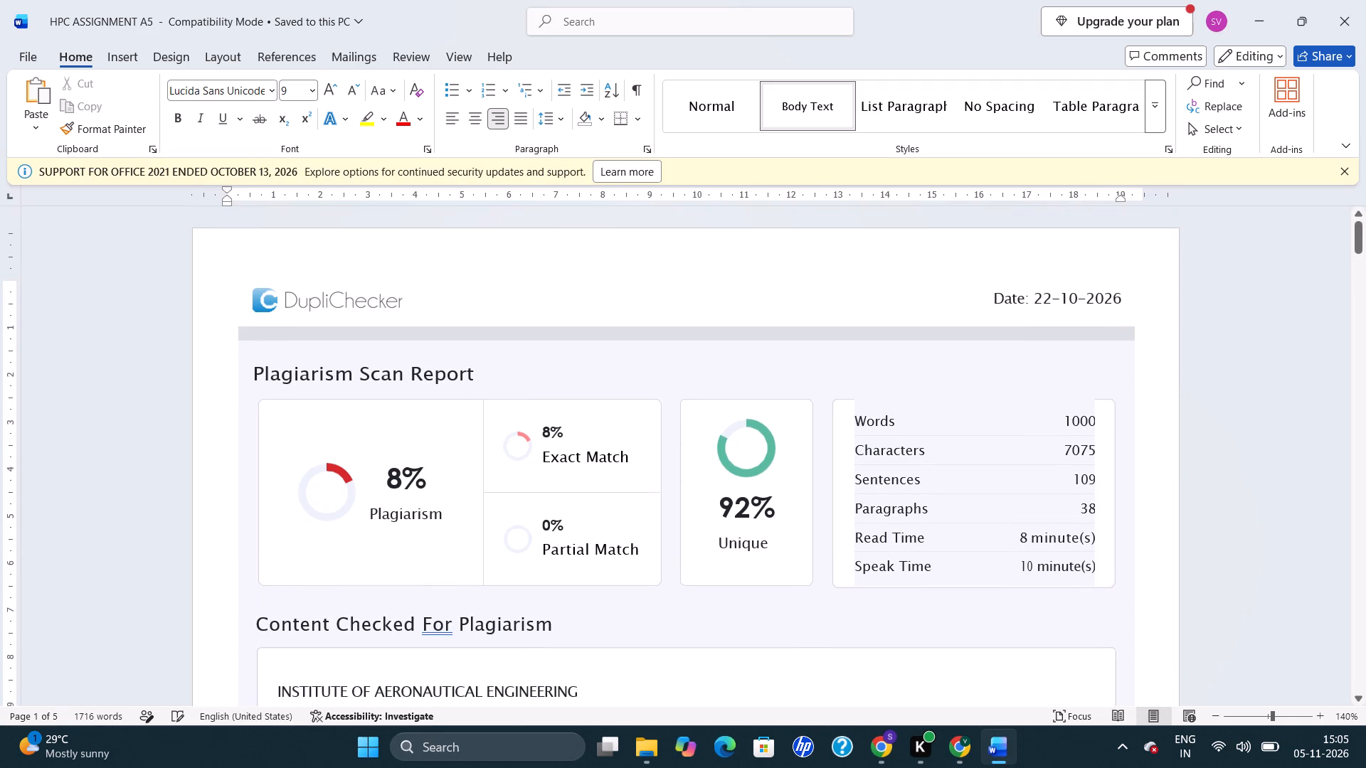
{"action": "left_click", "coordinate": [1365, 0]}
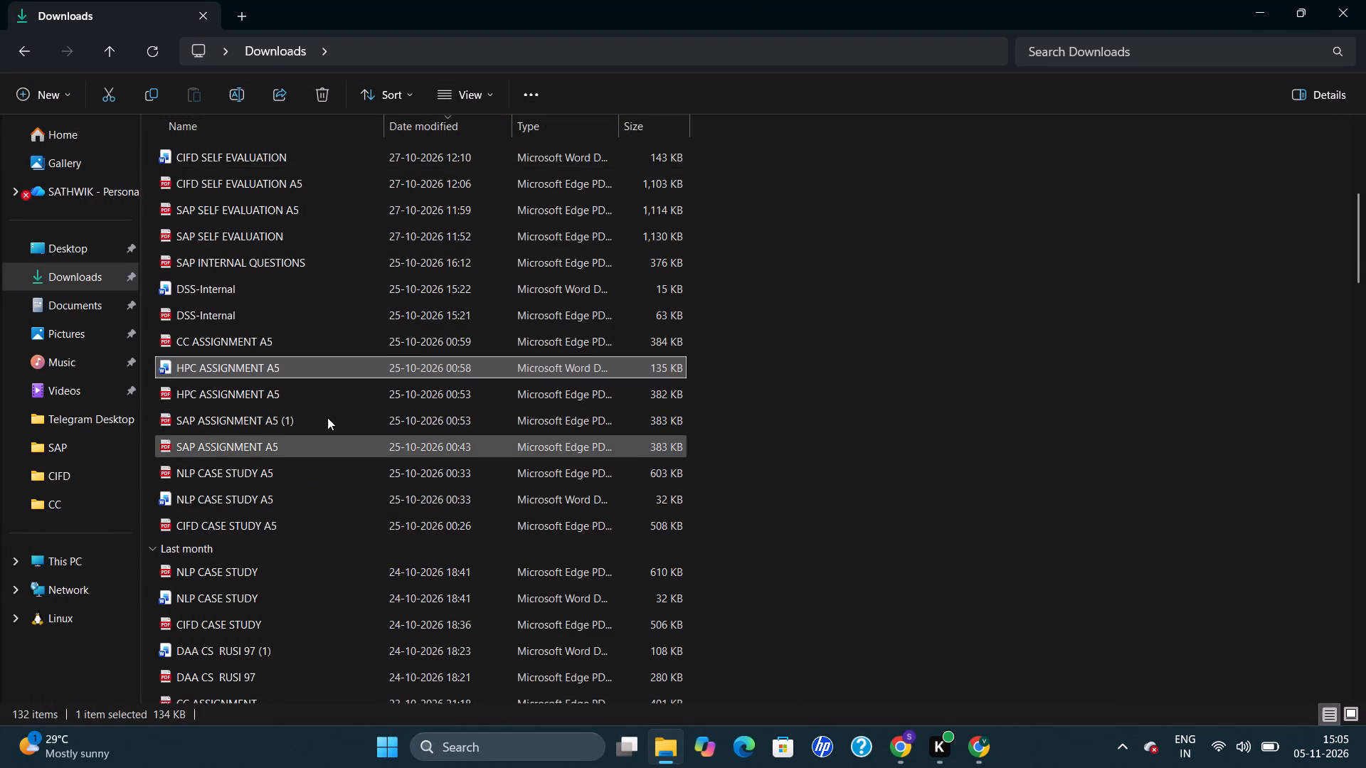
Look through Downloads again and the recent files in Home for an editable assignment document.
{"action": "scroll", "coordinate": [327, 417], "scroll_direction": "up", "scroll_amount": 4}
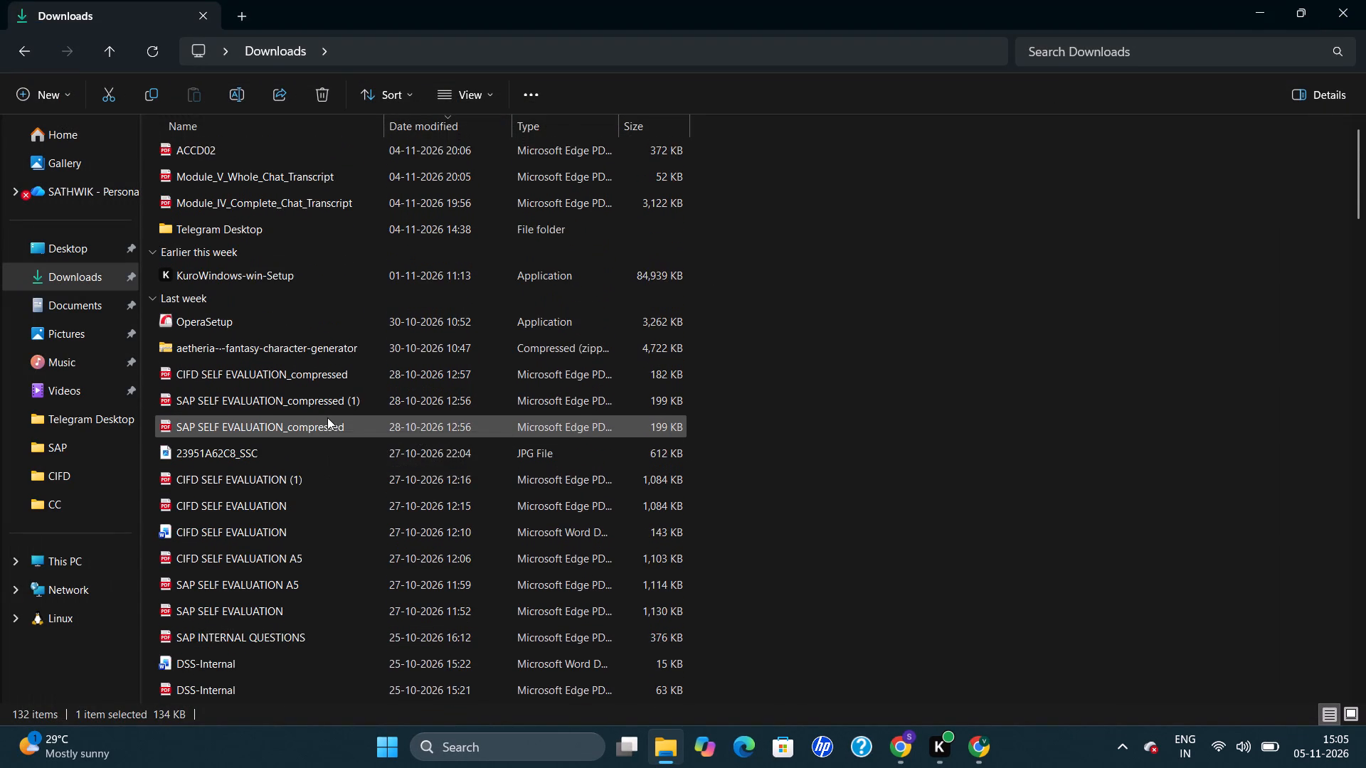
{"action": "scroll", "coordinate": [327, 417], "scroll_direction": "up", "scroll_amount": 2}
{"action": "scroll", "coordinate": [327, 417], "scroll_direction": "down", "scroll_amount": 2}
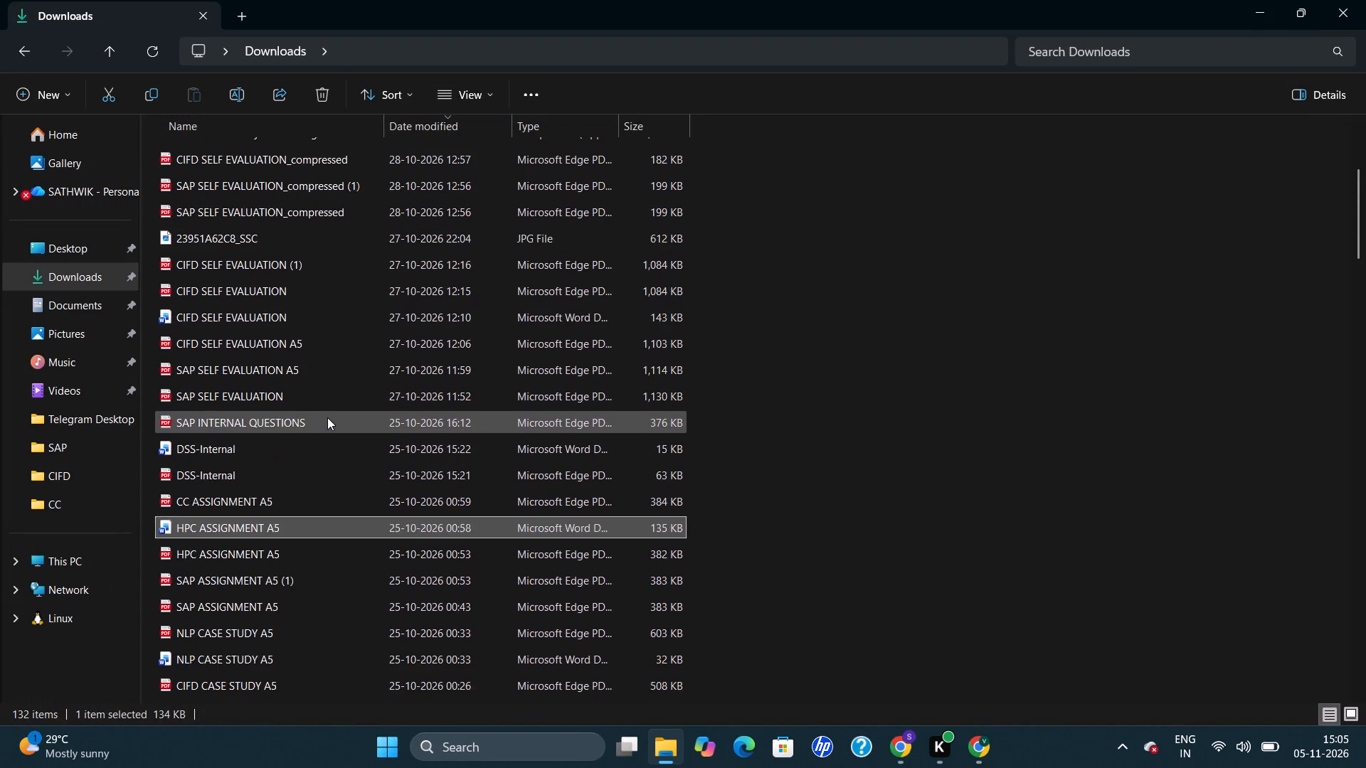
{"action": "scroll", "coordinate": [327, 417], "scroll_direction": "down", "scroll_amount": 2}
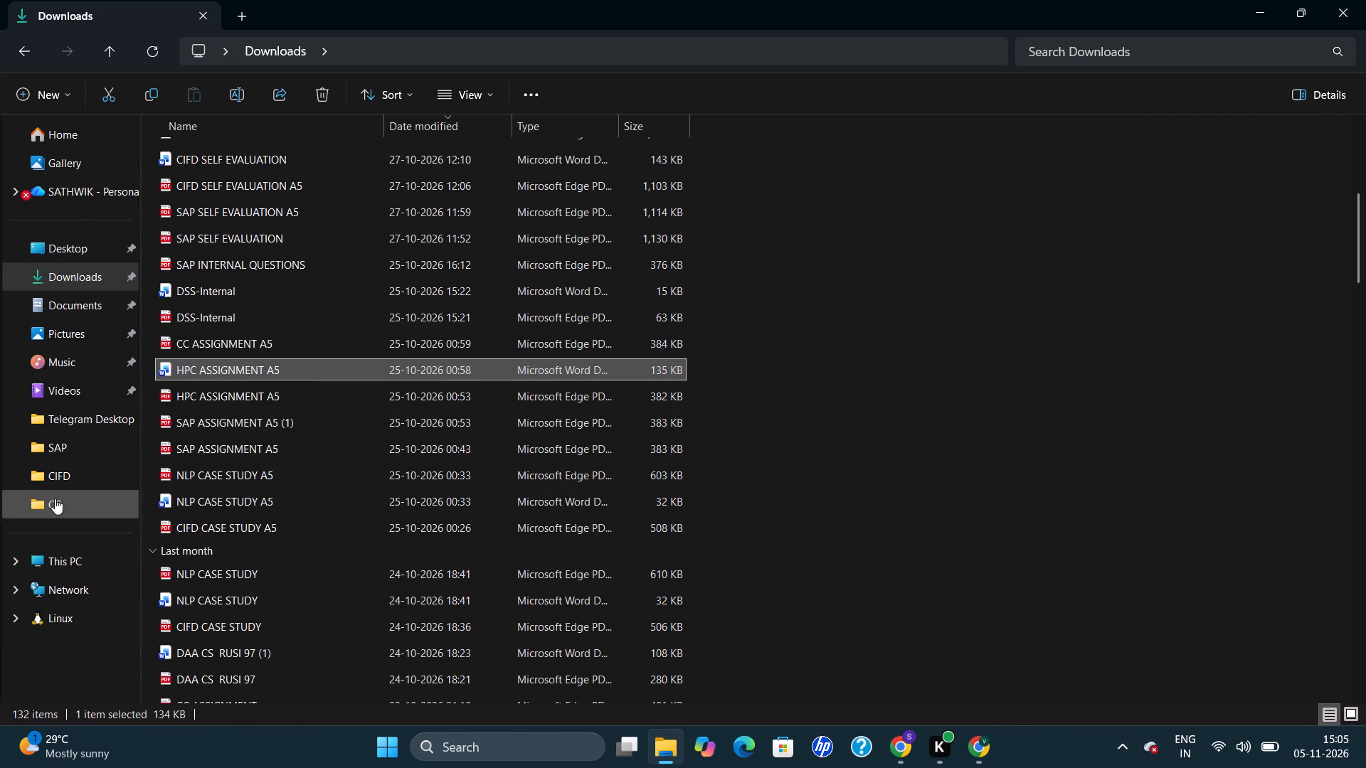
{"action": "left_click", "coordinate": [42, 142]}
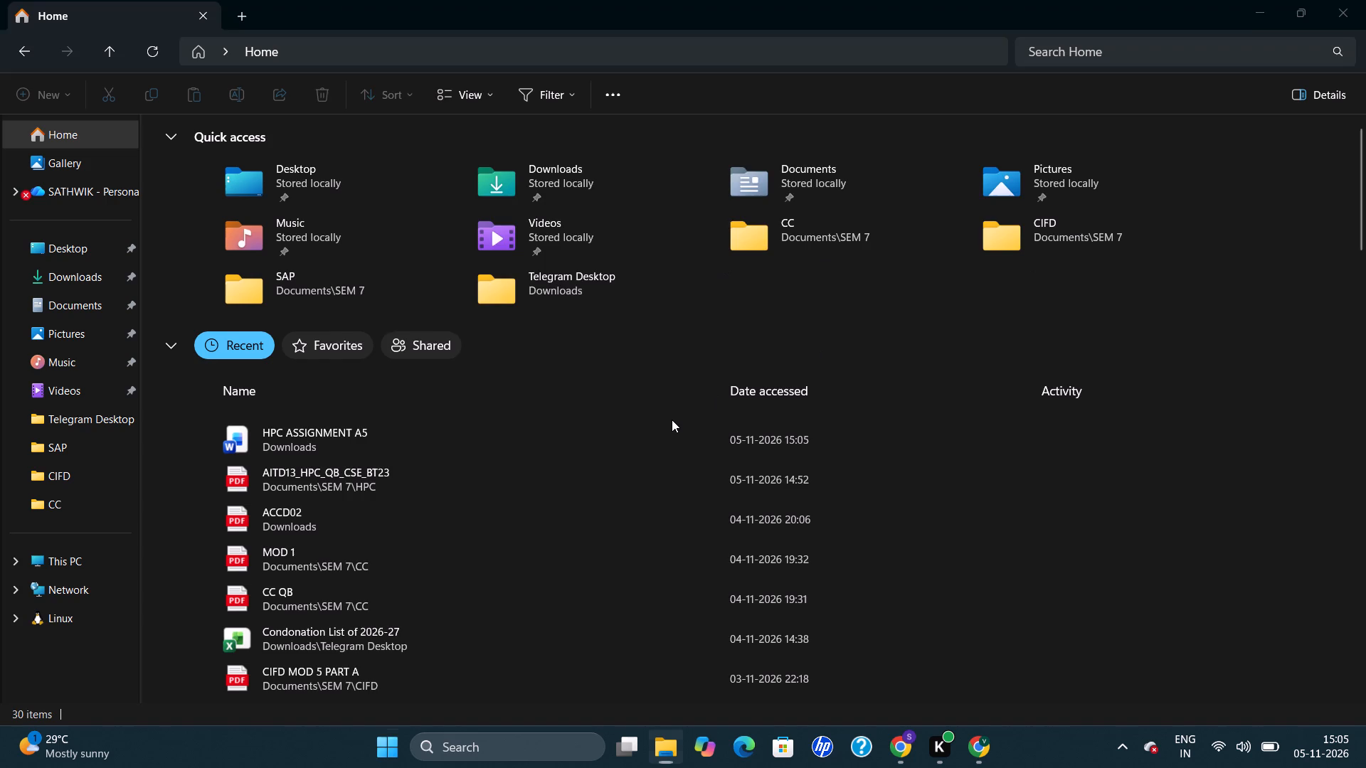
Restore the hpc ass Word document from the Recycle Bin to its original folder.
{"action": "type", "text": "re"}
{"action": "key", "text": "c"}
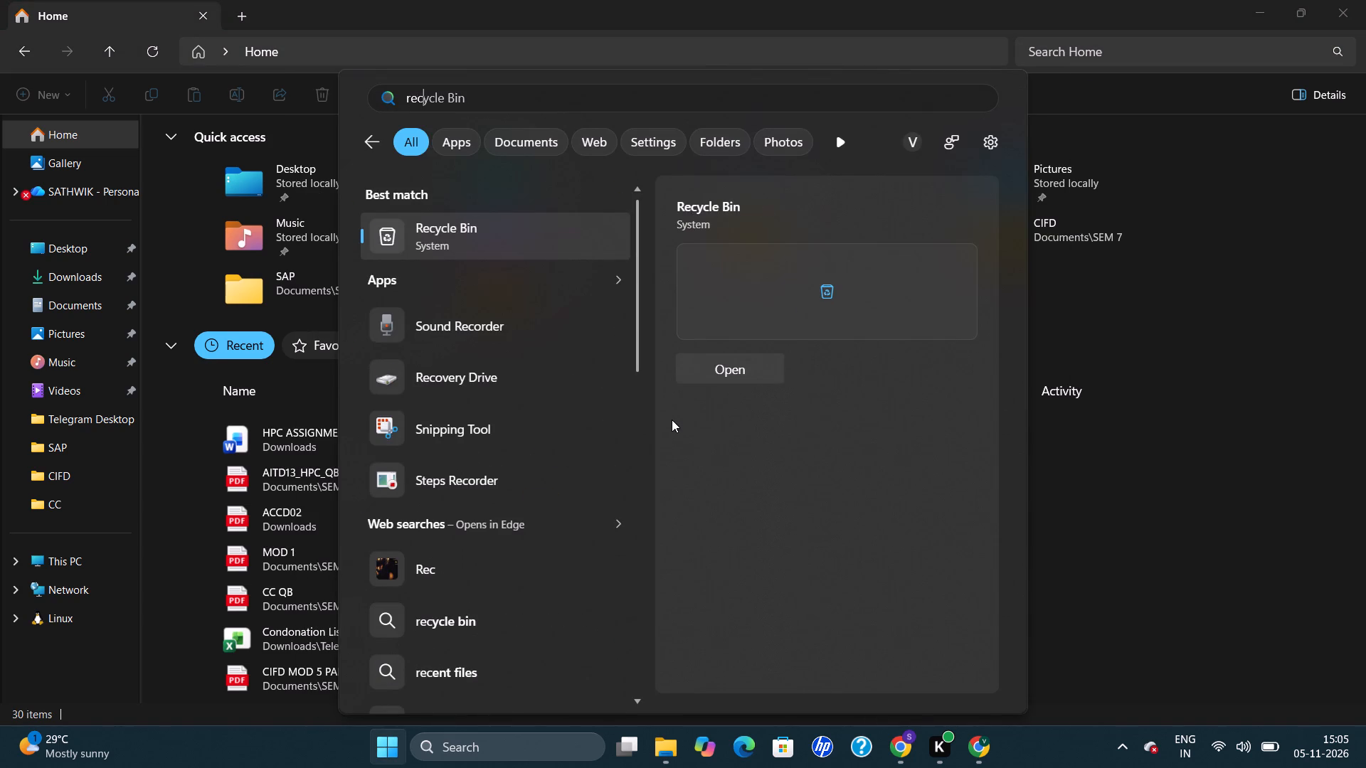
{"action": "key", "text": "Return"}
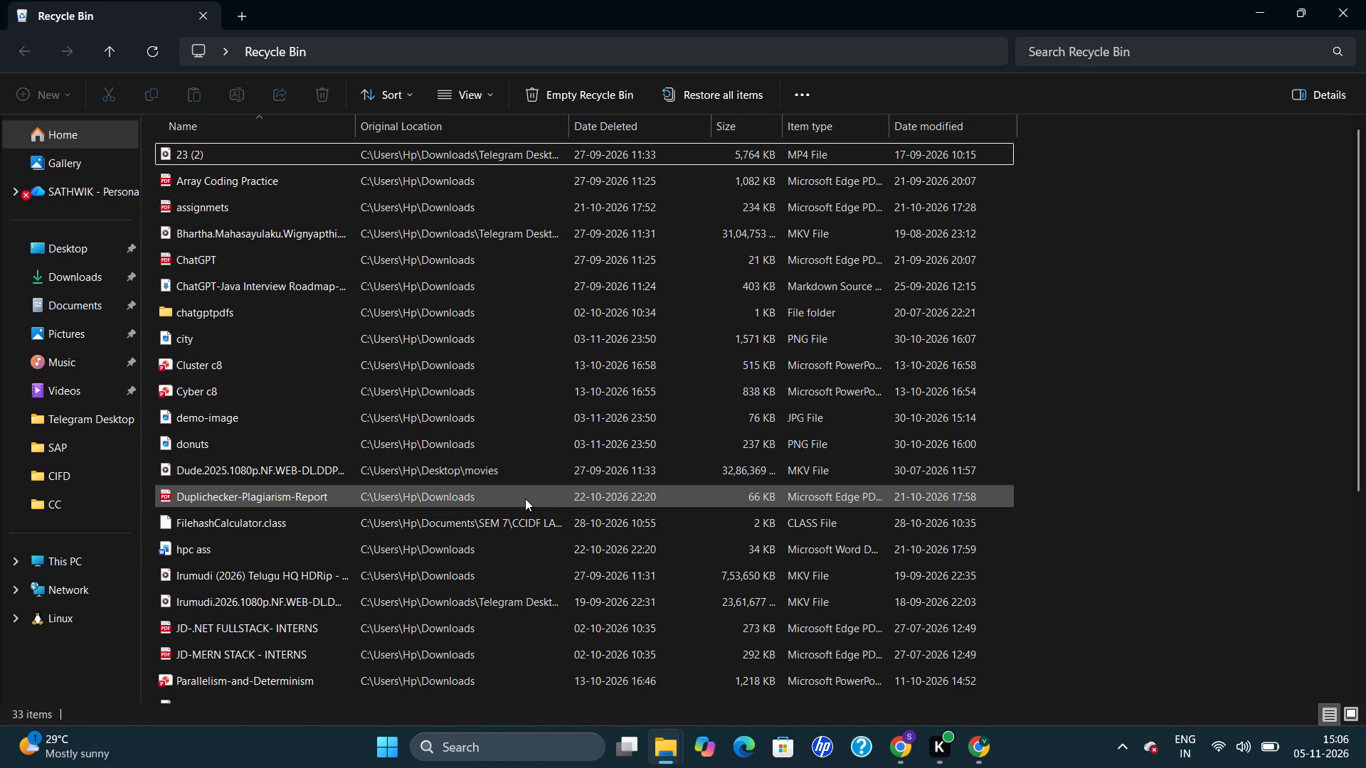
{"action": "scroll", "coordinate": [525, 498], "scroll_direction": "down", "scroll_amount": 1}
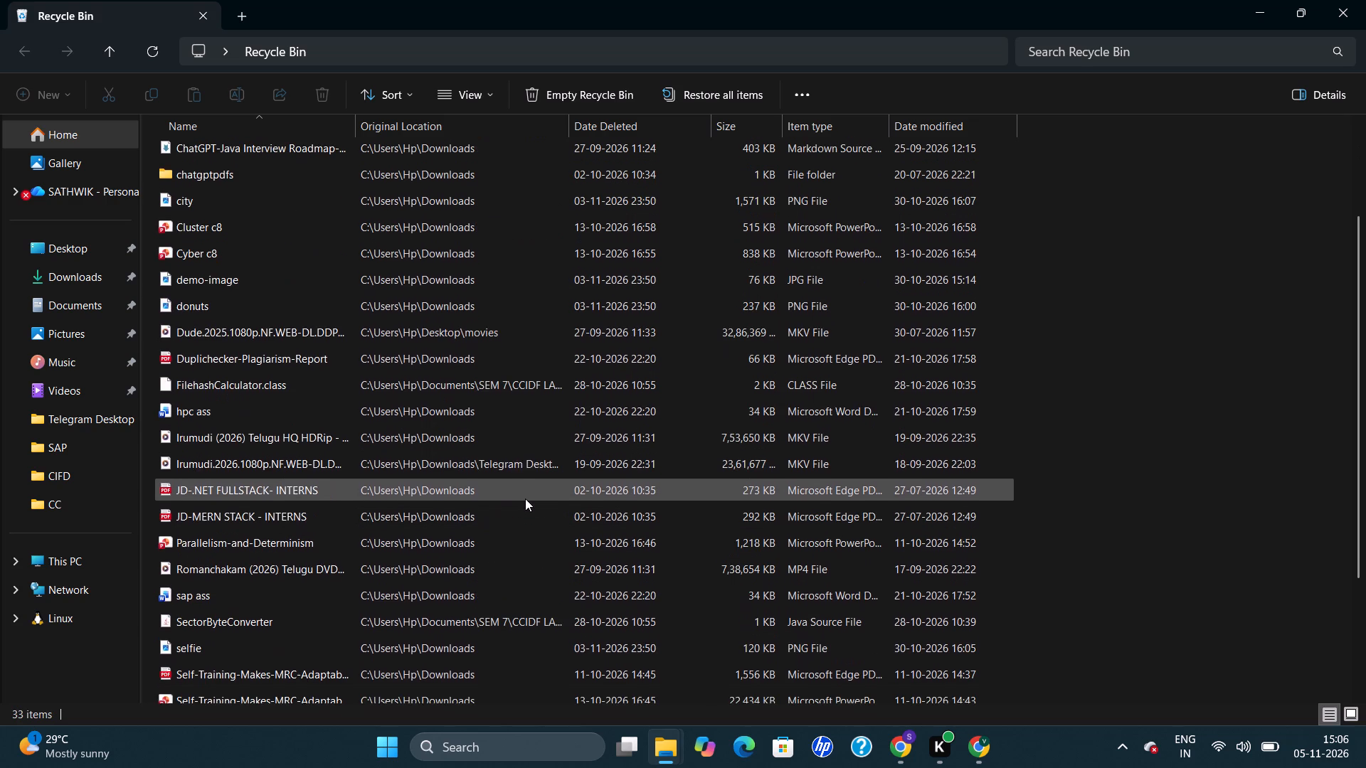
{"action": "scroll", "coordinate": [525, 498], "scroll_direction": "down", "scroll_amount": 1}
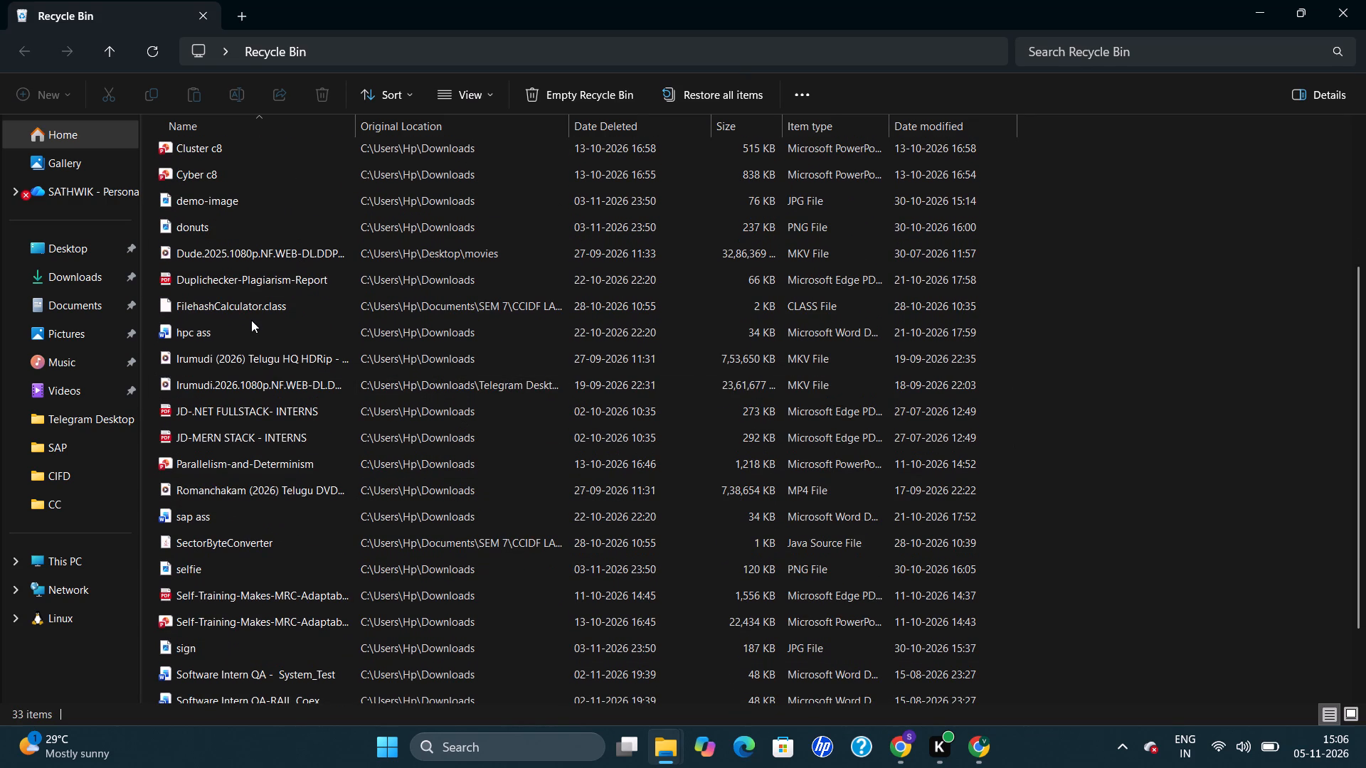
{"action": "double_click", "coordinate": [243, 336]}
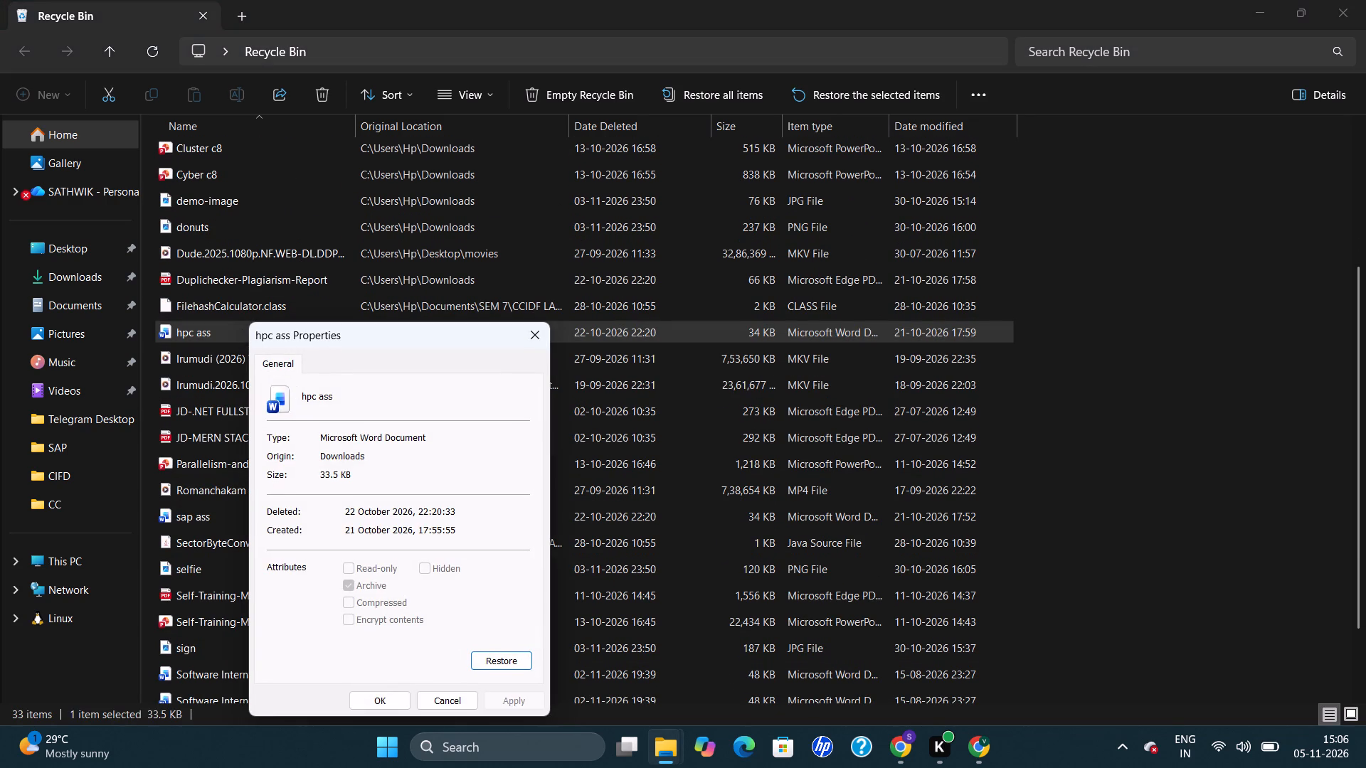
{"action": "left_click", "coordinate": [514, 665]}
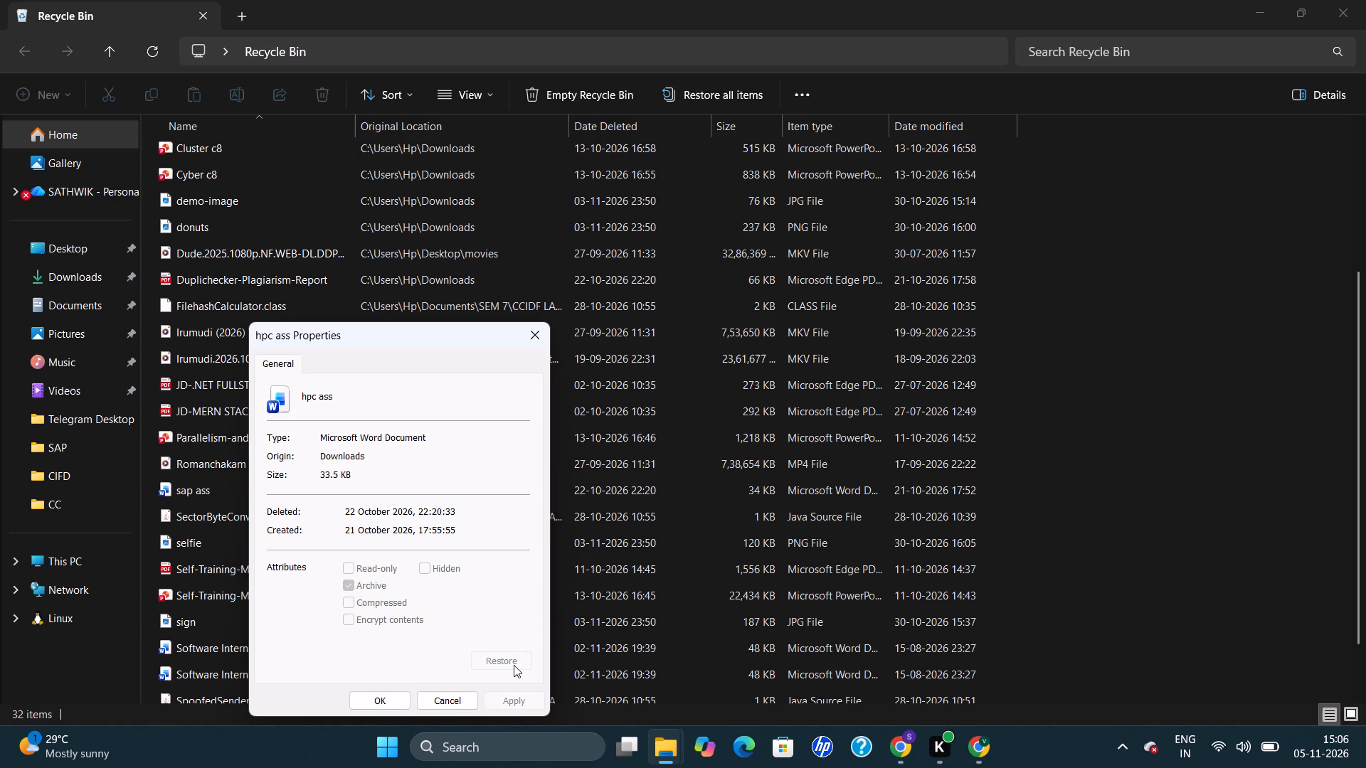
{"action": "left_click", "coordinate": [373, 708]}
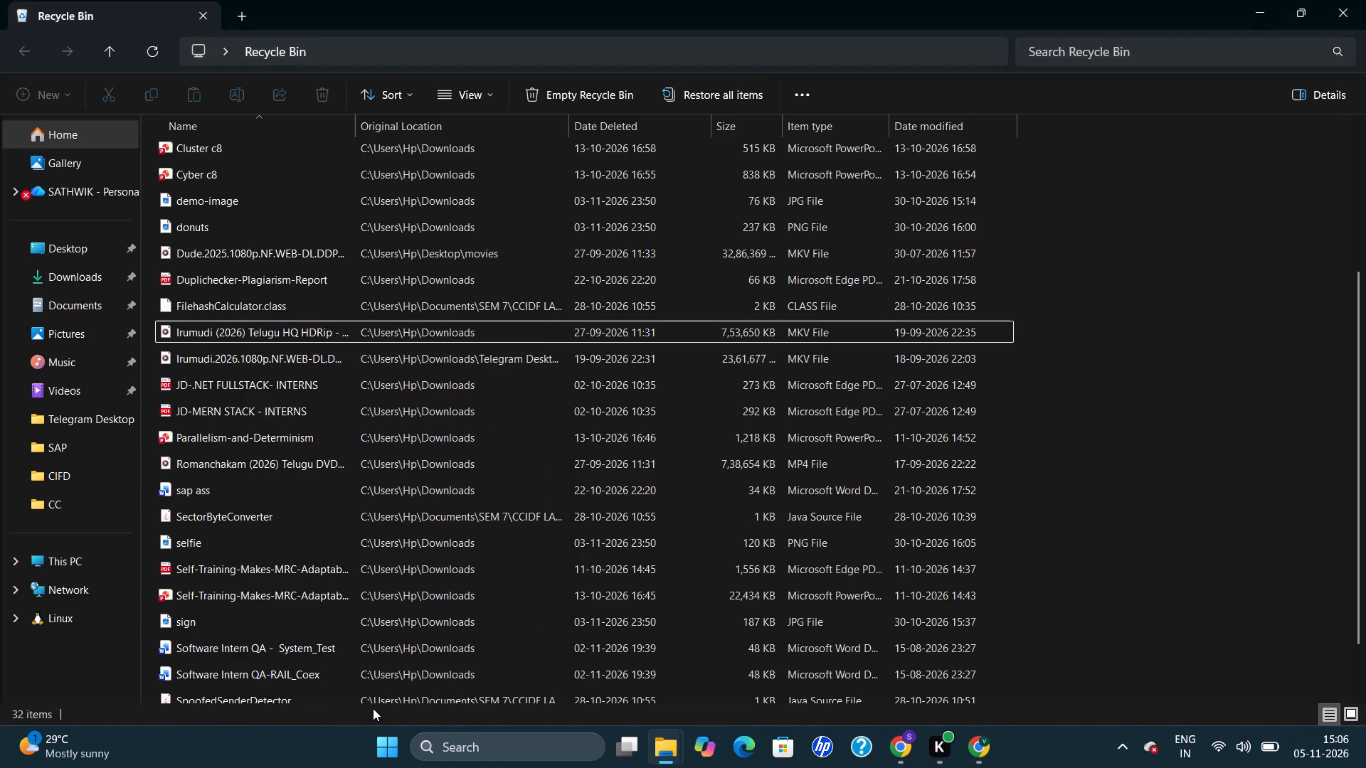
Return to the Home folder window and open the restored hpc ass document in Word.
{"action": "key", "text": "alt+Tab"}
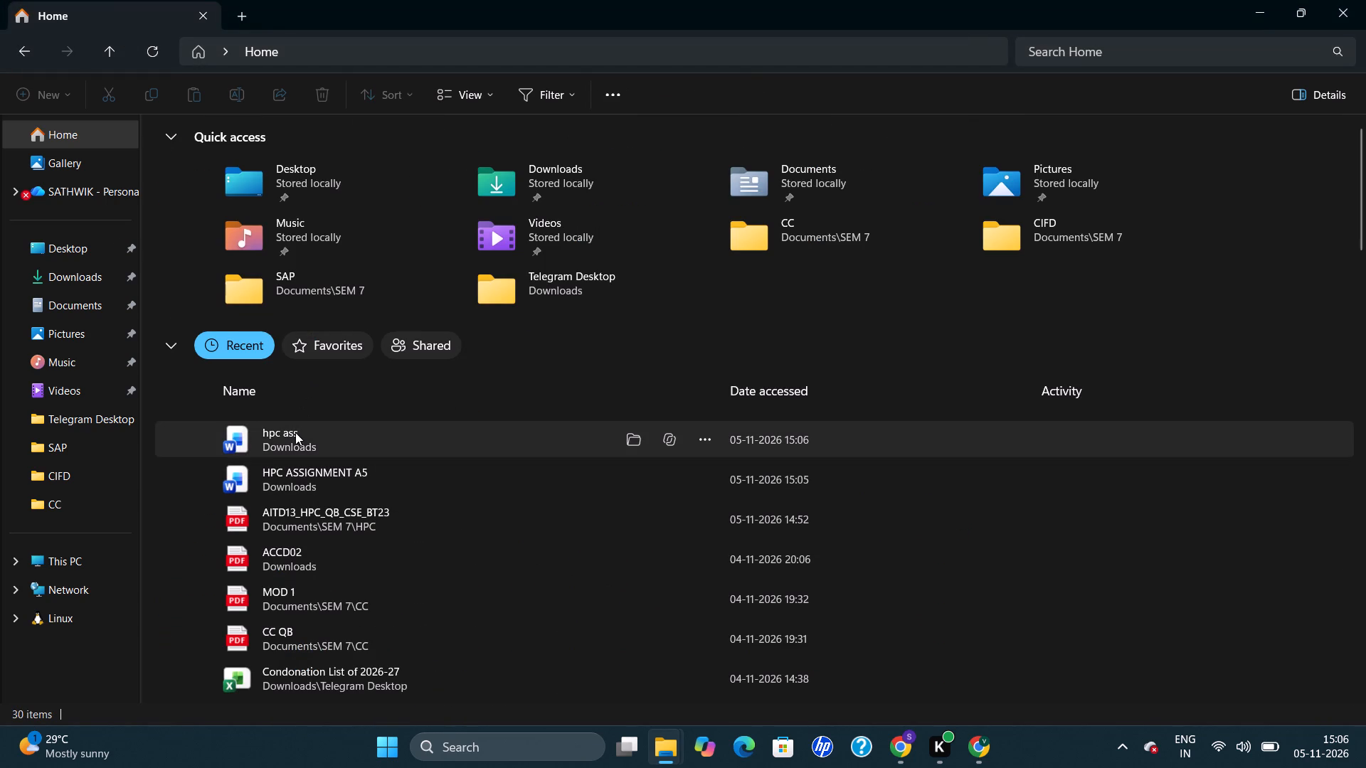
{"action": "double_click", "coordinate": [295, 432]}
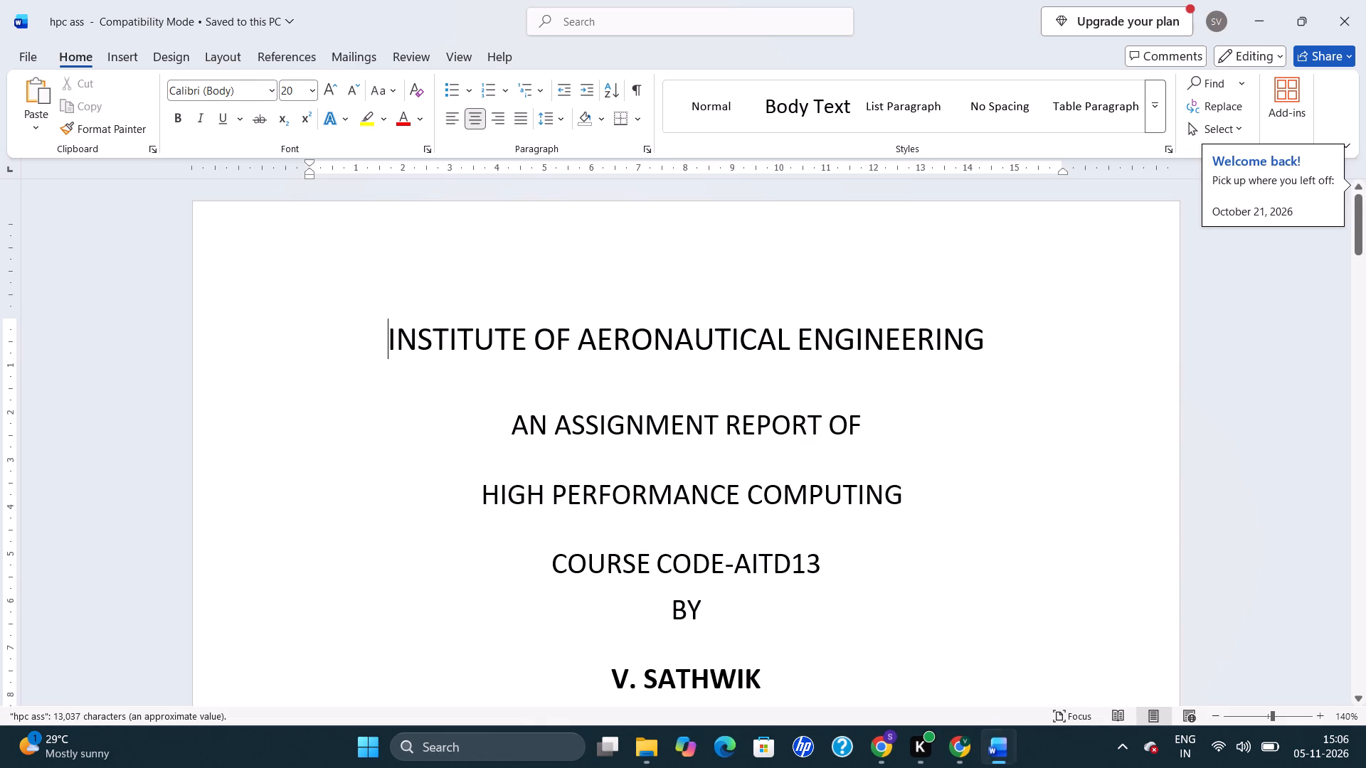
Examine the cover page and the answer pages of the hpc ass report, zoomed out to 80%.
{"action": "scroll", "coordinate": [573, 462], "scroll_direction": "down", "scroll_amount": 3}
{"action": "scroll", "coordinate": [573, 462], "scroll_direction": "up", "scroll_amount": 1}
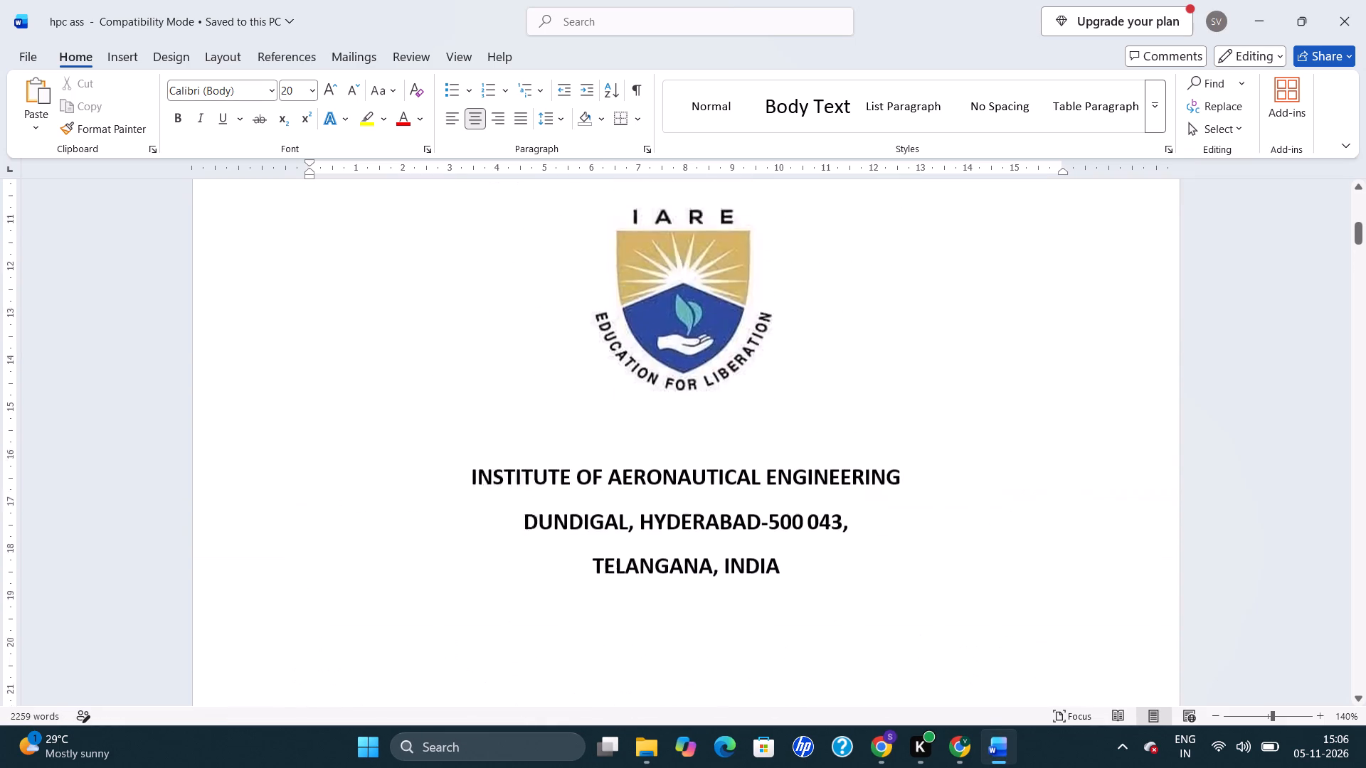
{"action": "scroll", "coordinate": [573, 462], "scroll_direction": "up", "scroll_amount": 1}
{"action": "scroll", "coordinate": [573, 462], "scroll_direction": "down", "scroll_amount": 5}
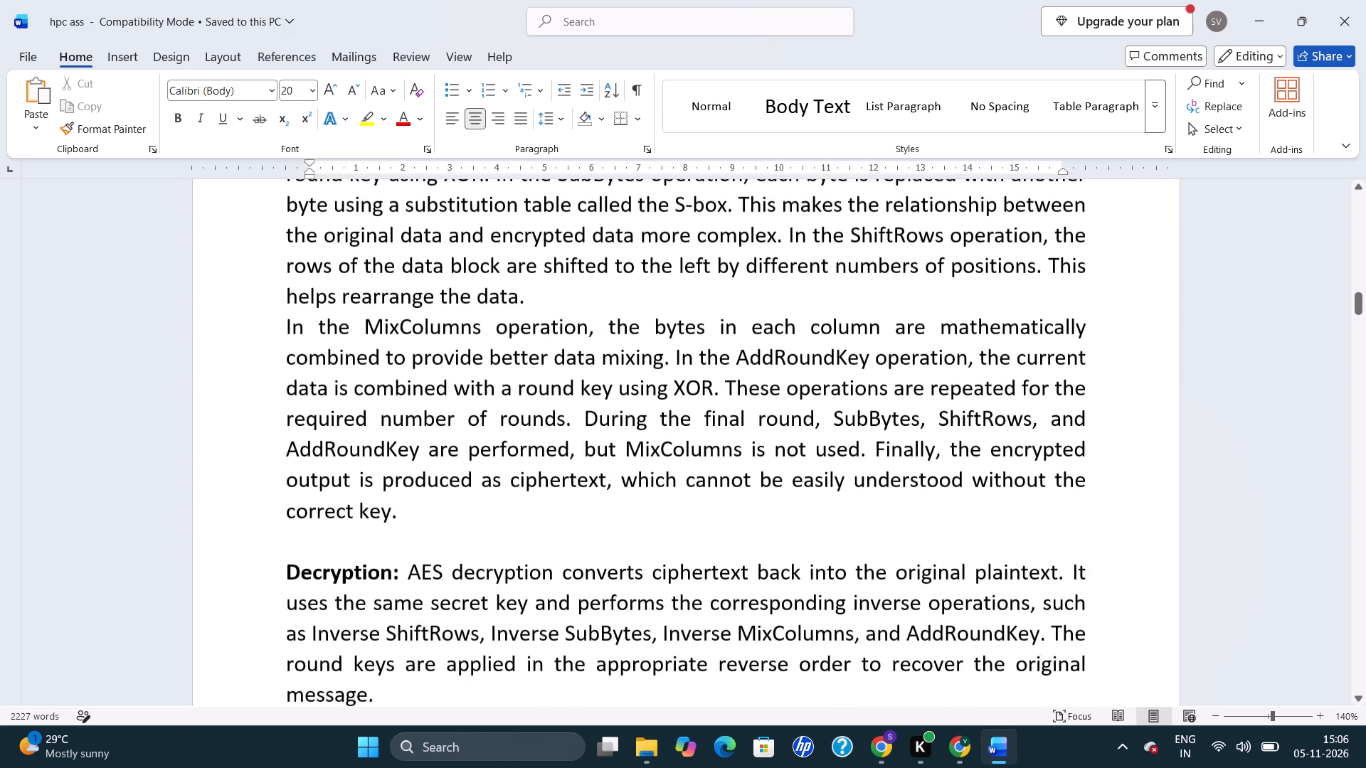
{"action": "scroll", "coordinate": [573, 462], "scroll_direction": "down", "scroll_amount": 2}
{"action": "scroll", "coordinate": [573, 462], "scroll_direction": "down", "scroll_amount": 6, "text": "ctrl"}
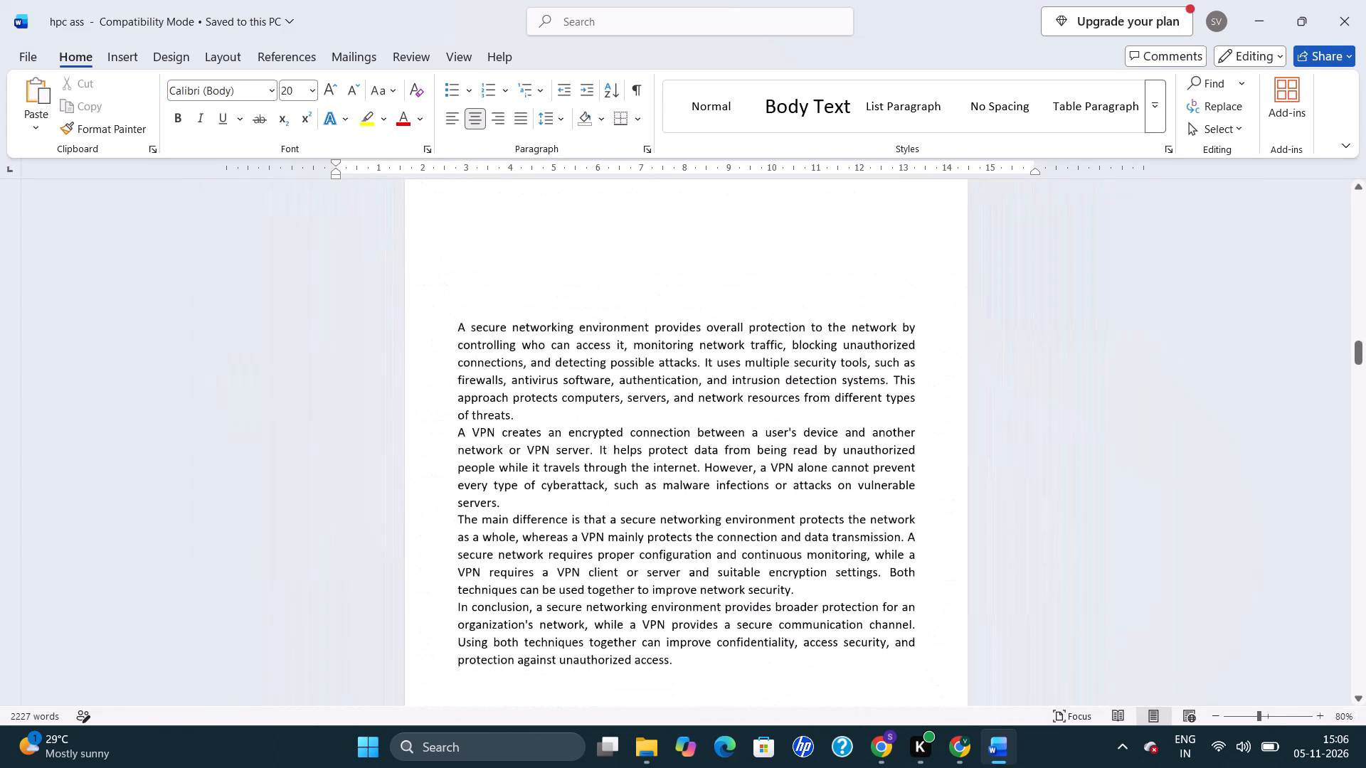
{"action": "scroll", "coordinate": [573, 462], "scroll_direction": "up", "scroll_amount": 15}
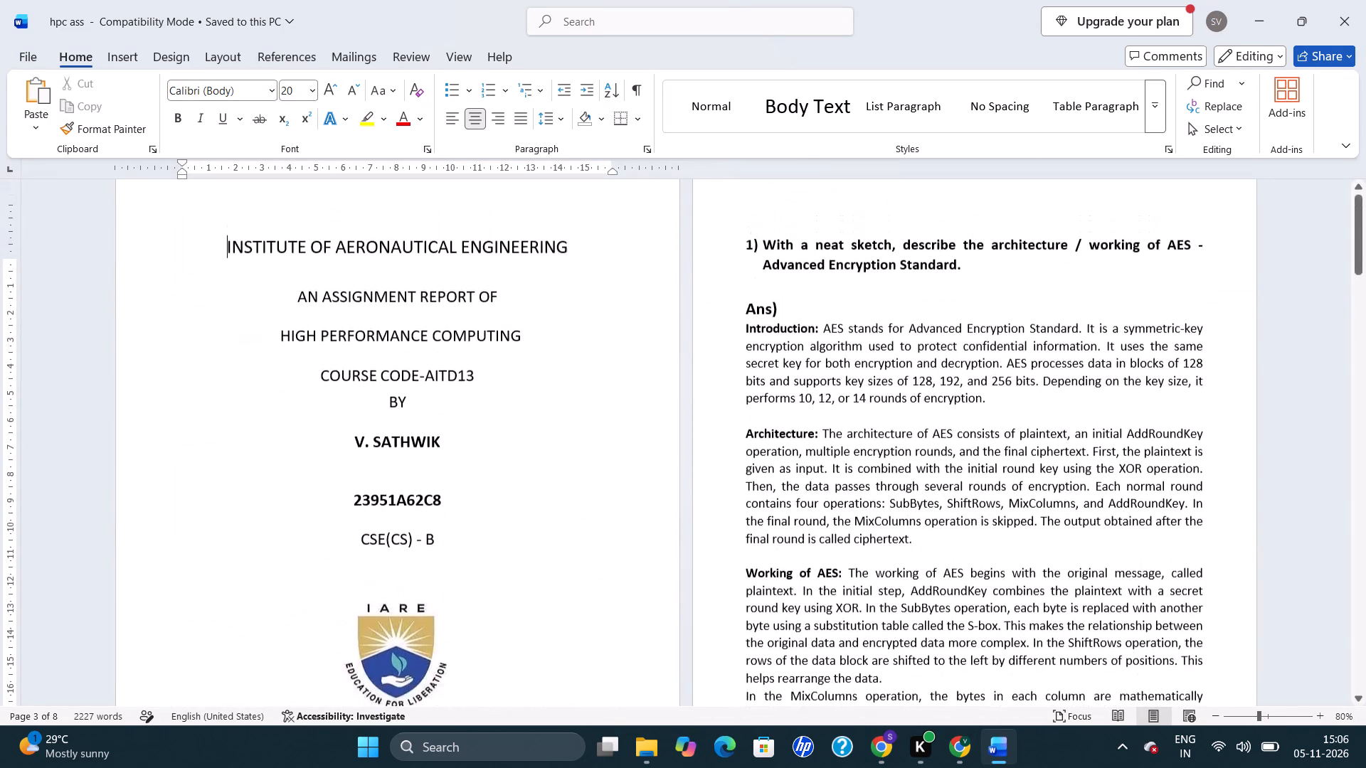
Replace the course name on the cover page with SECURITY ARCHITECTURE AND PROTOCOLS.
{"action": "left_click", "coordinate": [523, 363]}
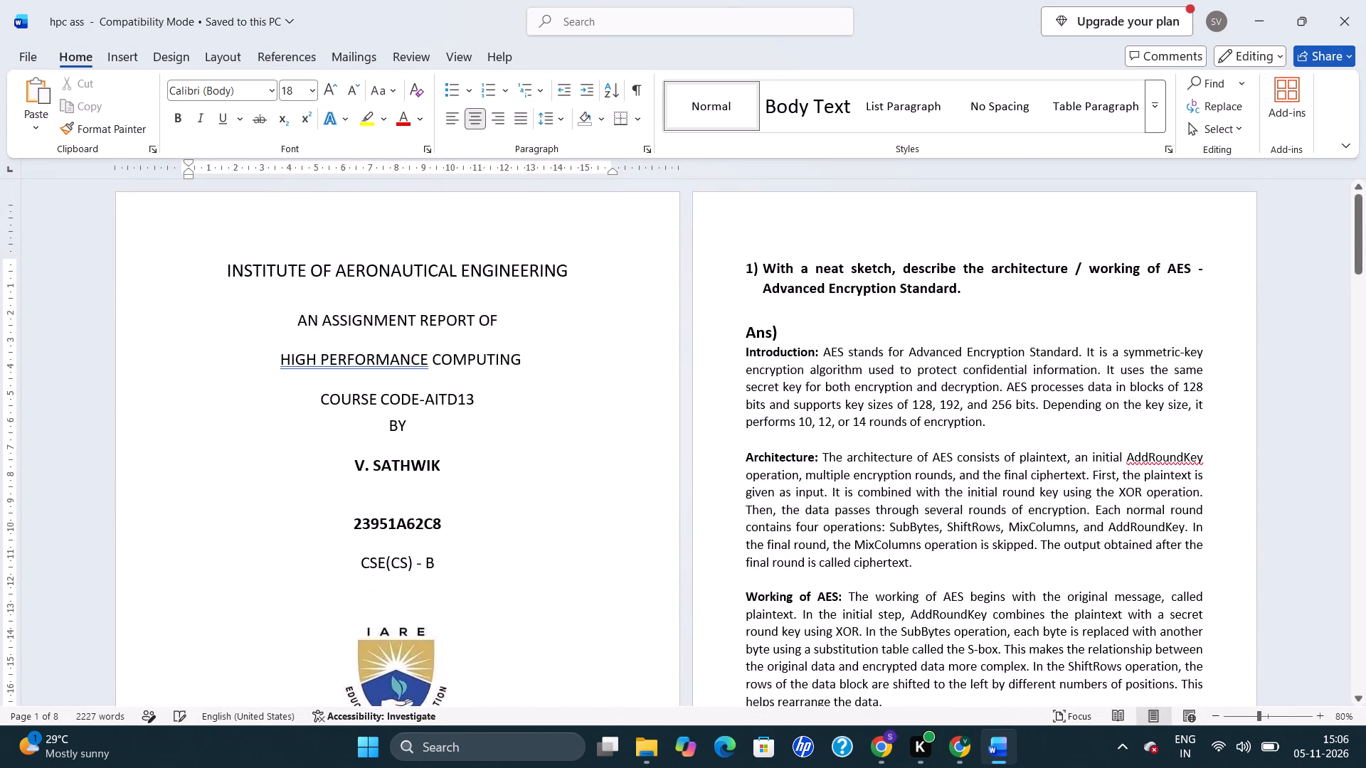
{"action": "key", "text": "BackSpace"}
{"action": "key", "text": "BackSpace"}
{"action": "key", "text": "BackSpace"}
{"action": "key", "text": "BackSpace"}
{"action": "key", "text": "BackSpace"}
{"action": "key", "text": "BackSpace"}
{"action": "key", "text": "BackSpace"}
{"action": "key", "text": "BackSpace"}
{"action": "key", "text": "BackSpace"}
{"action": "key", "text": "BackSpace"}
{"action": "key", "text": "BackSpace"}
{"action": "key", "text": "BackSpace"}
{"action": "key", "text": "BackSpace"}
{"action": "key", "text": "BackSpace"}
{"action": "key", "text": "BackSpace"}
{"action": "key", "text": "BackSpace"}
{"action": "key", "text": "BackSpace"}
{"action": "key", "text": "BackSpace"}
{"action": "key", "text": "BackSpace"}
{"action": "key", "text": "BackSpace"}
{"action": "key", "text": "BackSpace"}
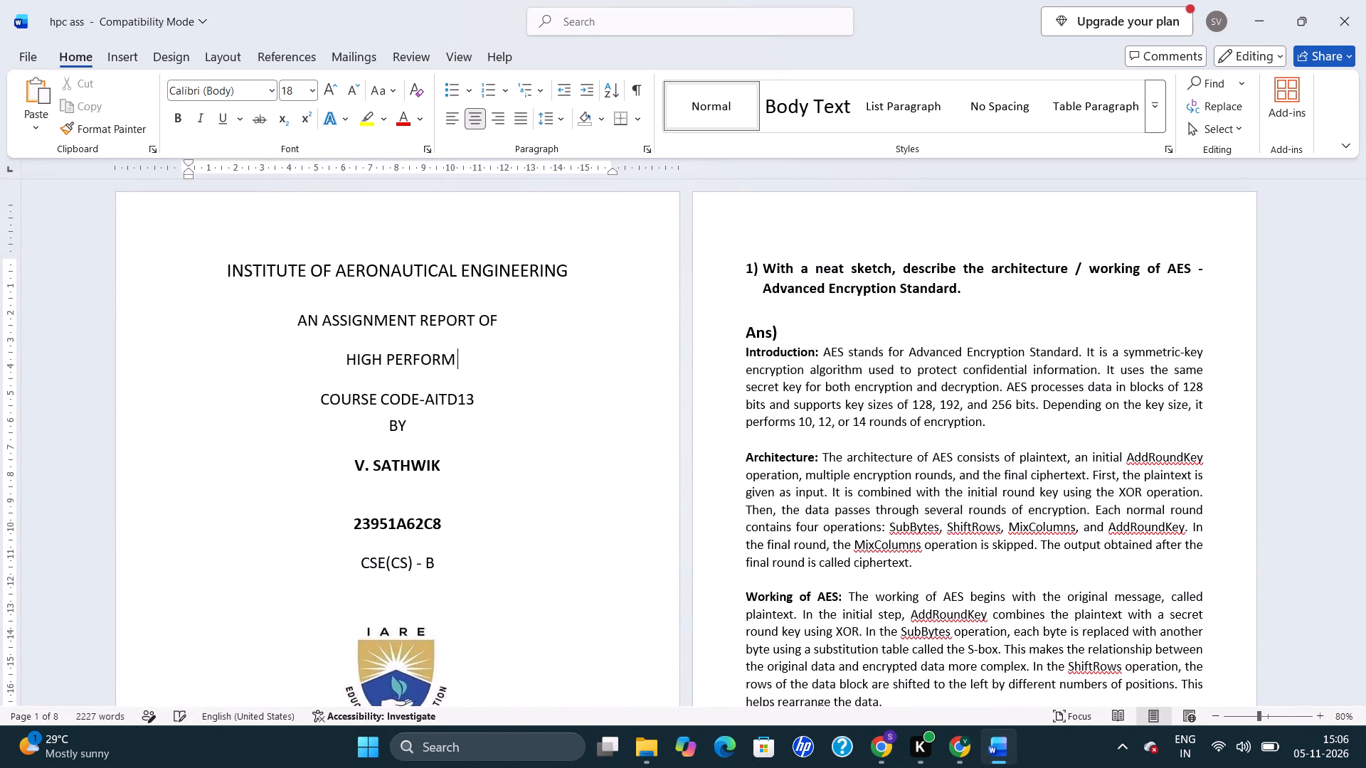
{"action": "key", "text": "BackSpace"}
{"action": "key", "text": "BackSpace"}
{"action": "key", "text": "BackSpace"}
{"action": "key", "text": "BackSpace"}
{"action": "key", "text": "BackSpace"}
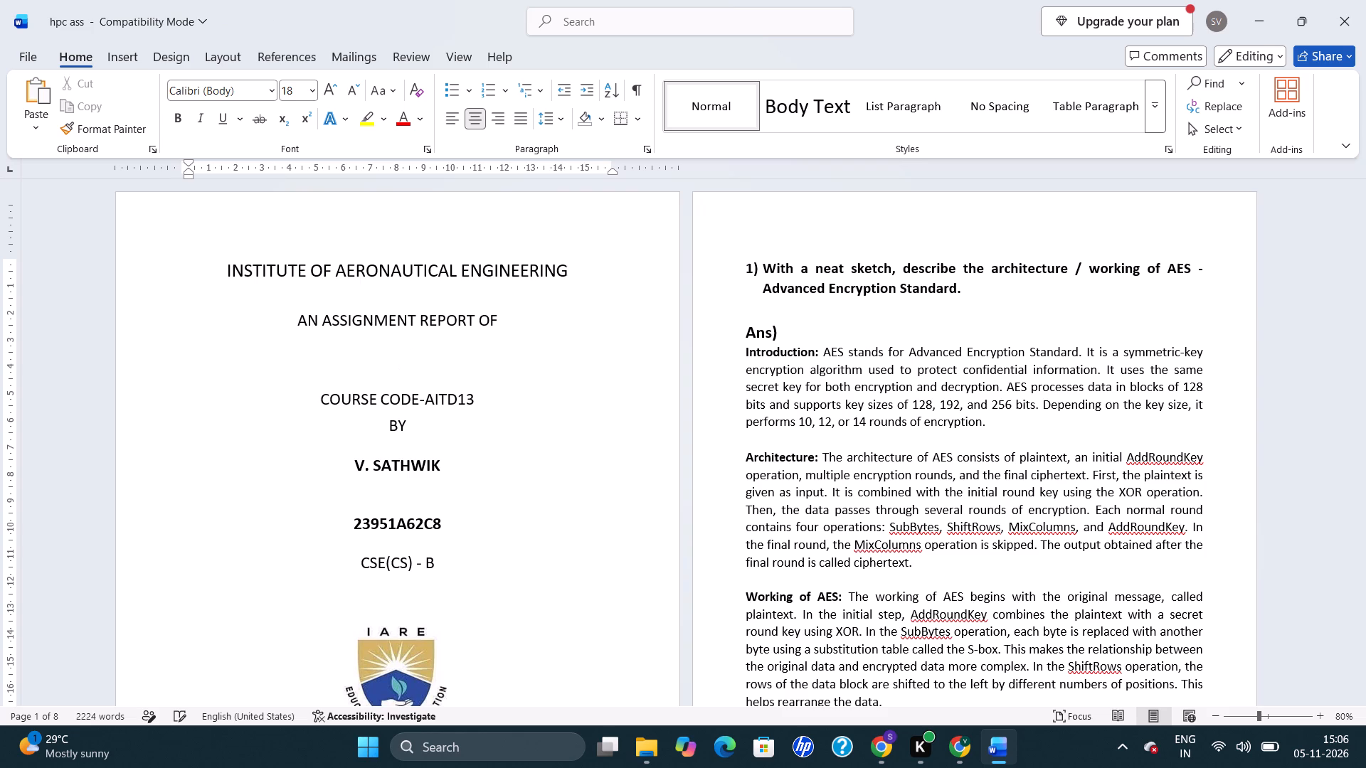
{"action": "type", "text": "SECURITY PROTOCOLS AND"}
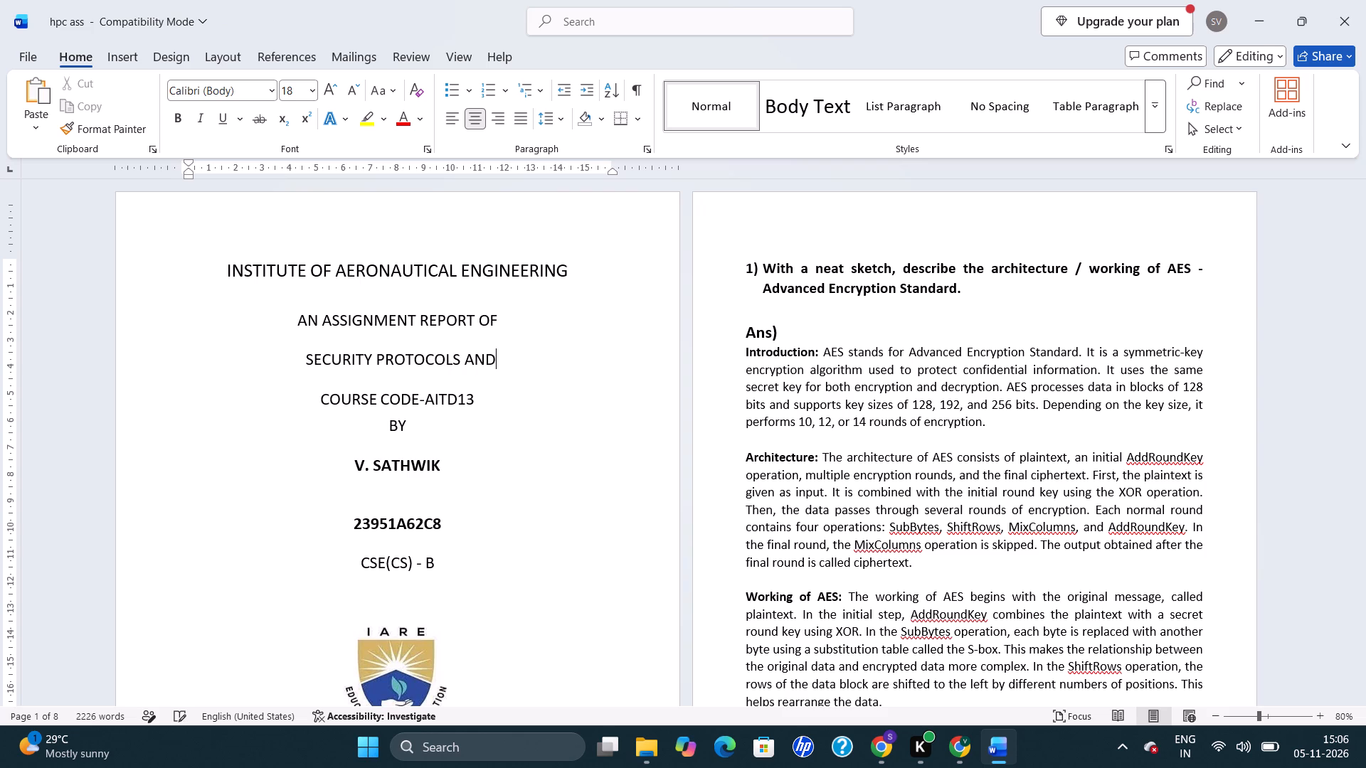
{"action": "key", "text": "BackSpace"}
{"action": "key", "text": "BackSpace"}
{"action": "key", "text": "BackSpace"}
{"action": "key", "text": "BackSpace"}
{"action": "key", "text": "BackSpace"}
{"action": "key", "text": "BackSpace"}
{"action": "key", "text": "BackSpace"}
{"action": "key", "text": "BackSpace"}
{"action": "key", "text": "BackSpace"}
{"action": "key", "text": "BackSpace"}
{"action": "key", "text": "BackSpace"}
{"action": "key", "text": "BackSpace"}
{"action": "key", "text": "BackSpace"}
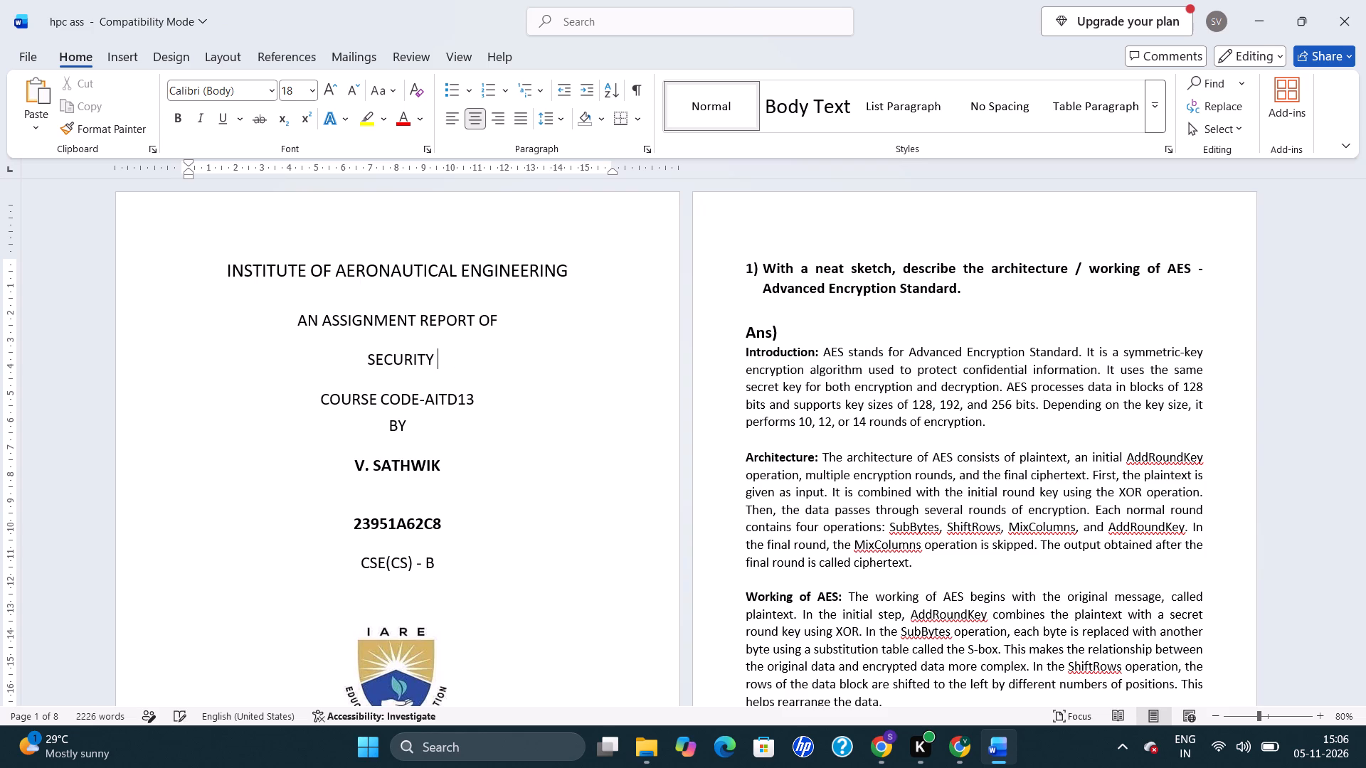
{"action": "type", "text": "ARCHITECTURE AND PROTOCOLS"}
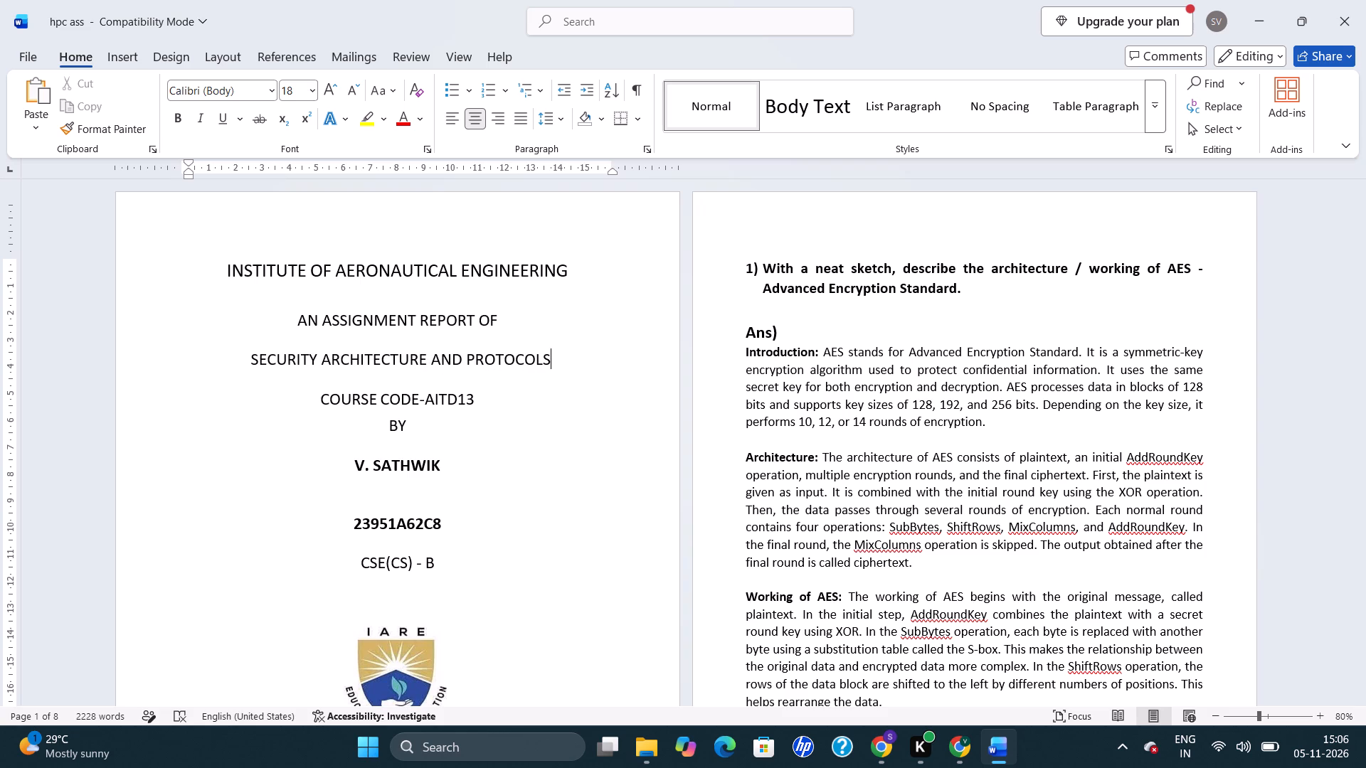
Change the cover page course code to ACCD19, checking the code in the course list on the AAT-II page in Chrome.
{"action": "key", "text": "Down"}
{"action": "key", "text": "BackSpace"}
{"action": "key", "text": "BackSpace"}
{"action": "key", "text": "BackSpace"}
{"action": "key", "text": "BackSpace"}
{"action": "key", "text": "BackSpace"}
{"action": "type", "text": "CC"}
{"action": "key", "text": "alt+Tab"}
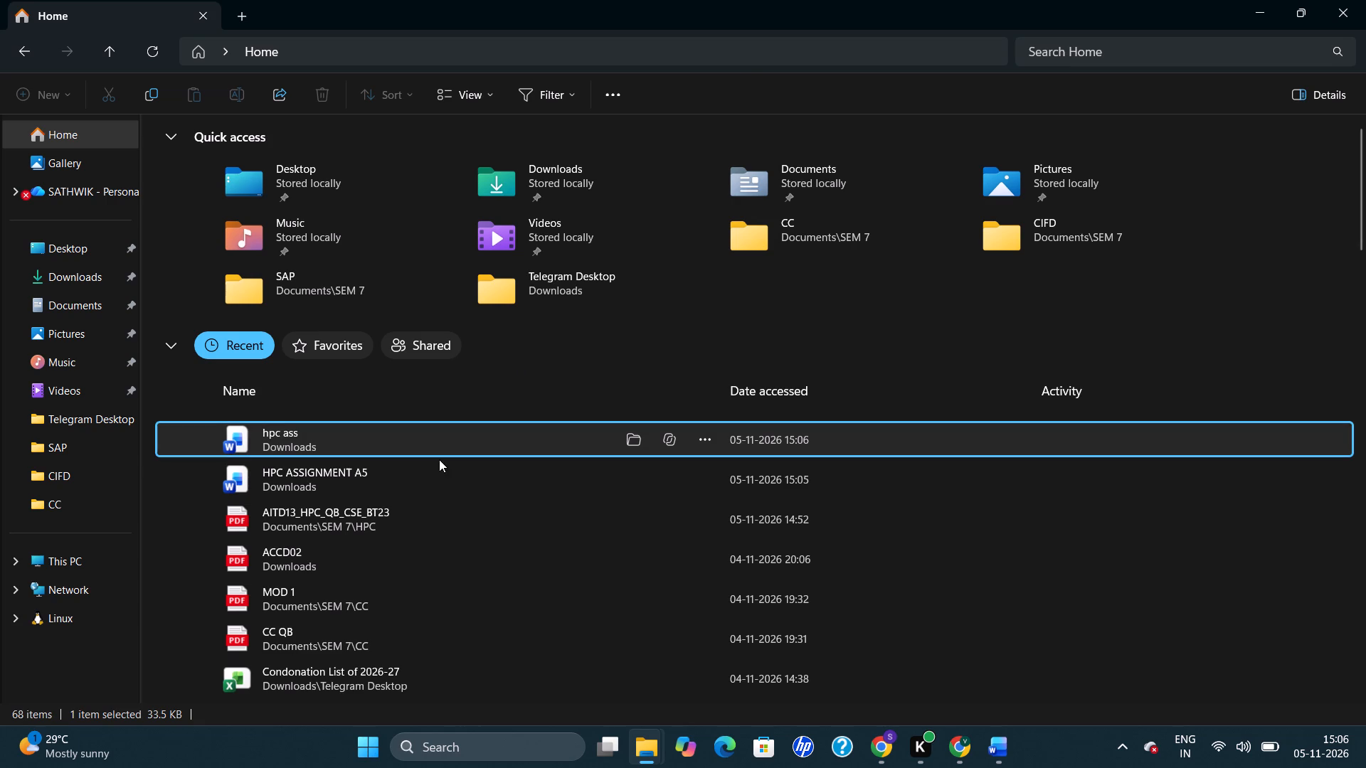
{"action": "key", "text": "alt+Tab"}
{"action": "key", "text": "alt+Tab"}
{"action": "key", "text": "alt+Tab"}
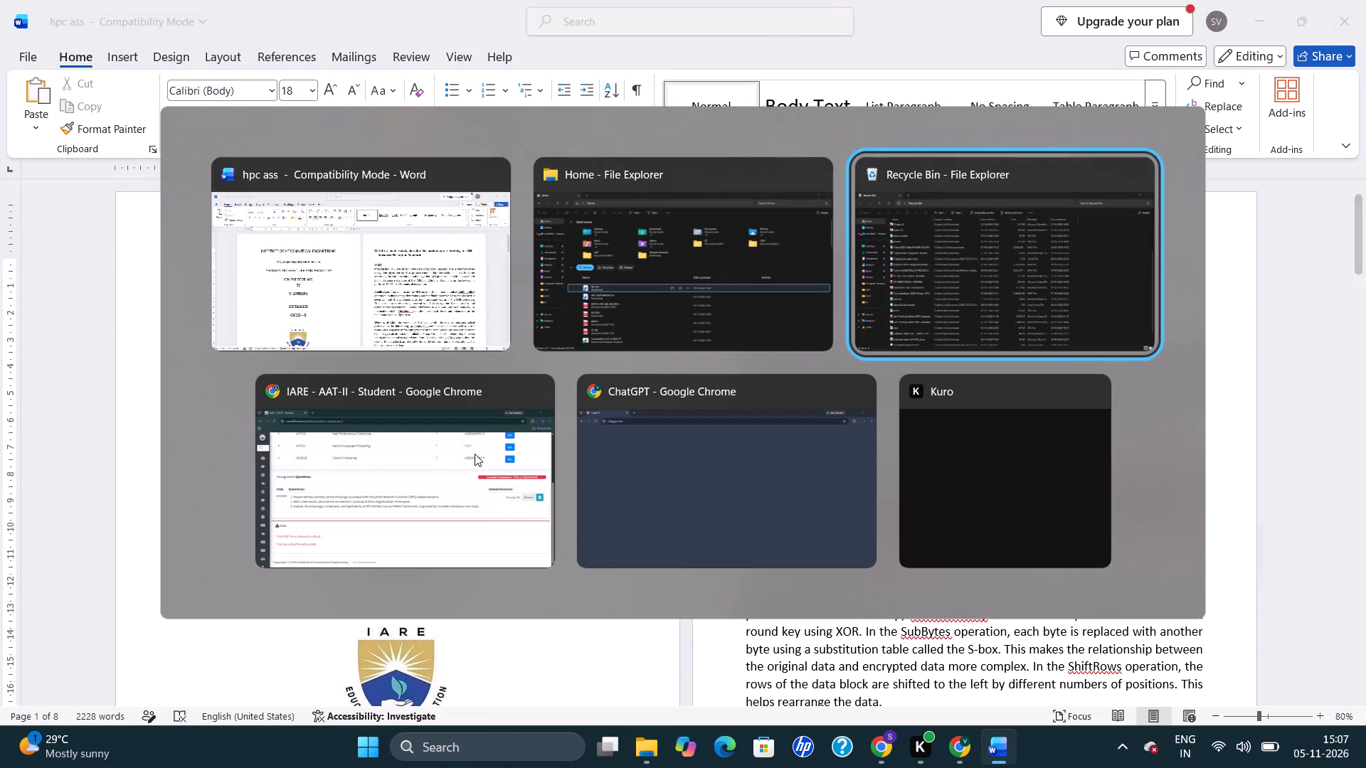
{"action": "key", "text": "alt+Tab"}
{"action": "scroll", "coordinate": [487, 424], "scroll_direction": "up", "scroll_amount": 2}
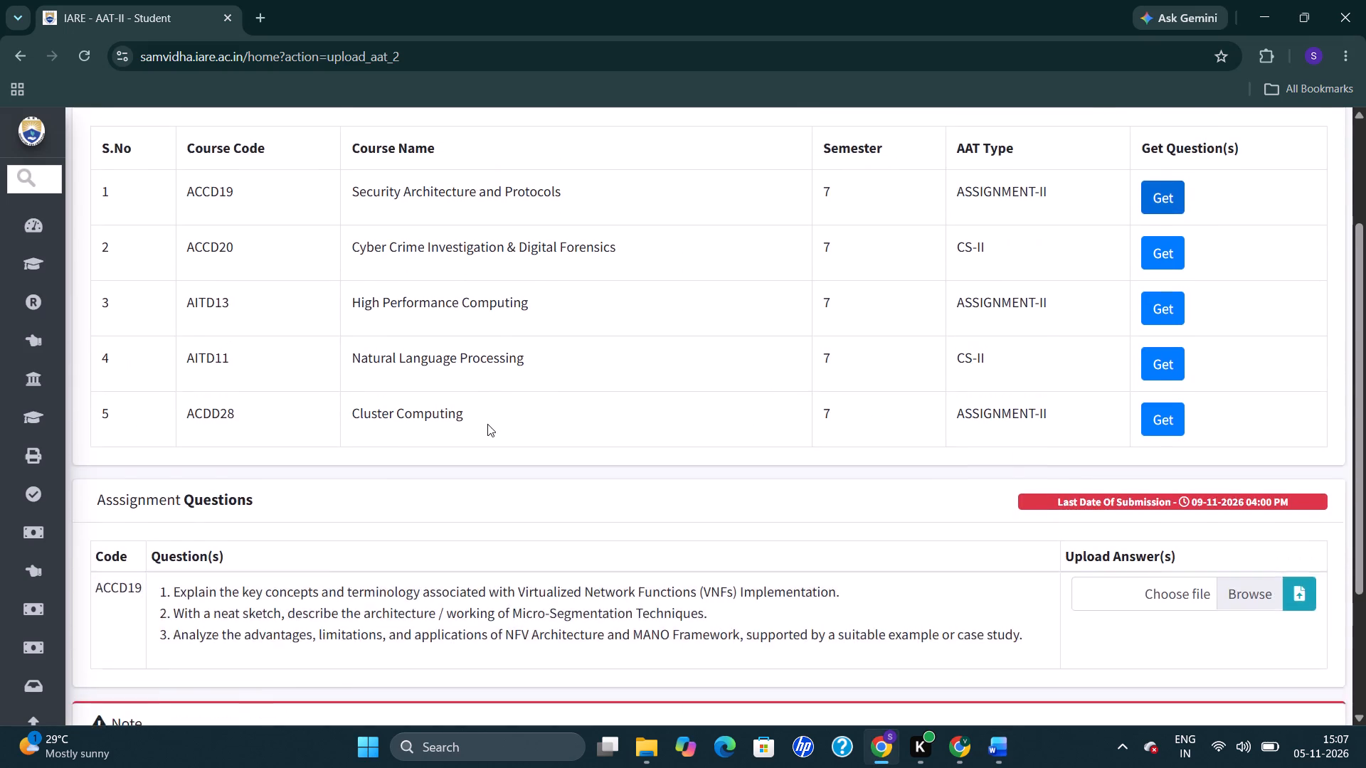
{"action": "scroll", "coordinate": [487, 424], "scroll_direction": "up", "scroll_amount": 1}
{"action": "key", "text": "alt+Tab"}
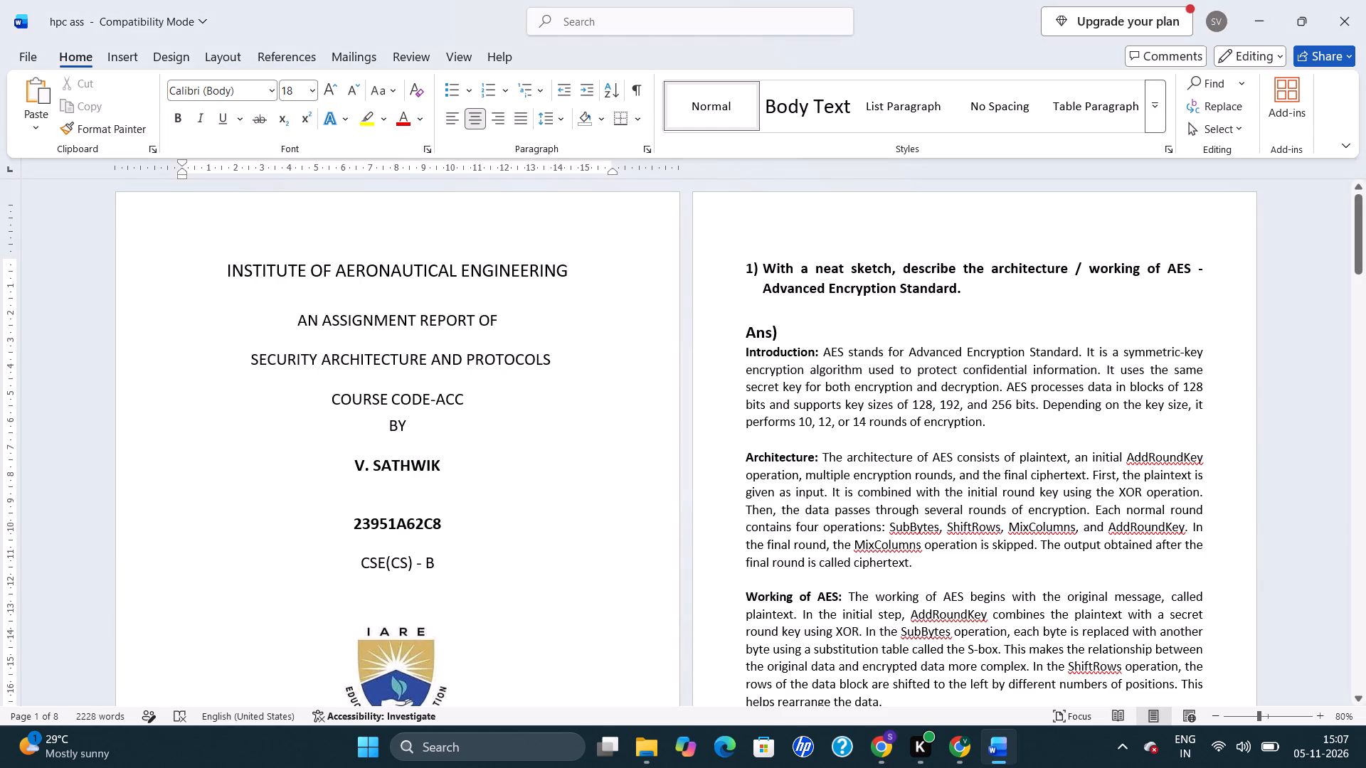
{"action": "type", "text": "D10"}
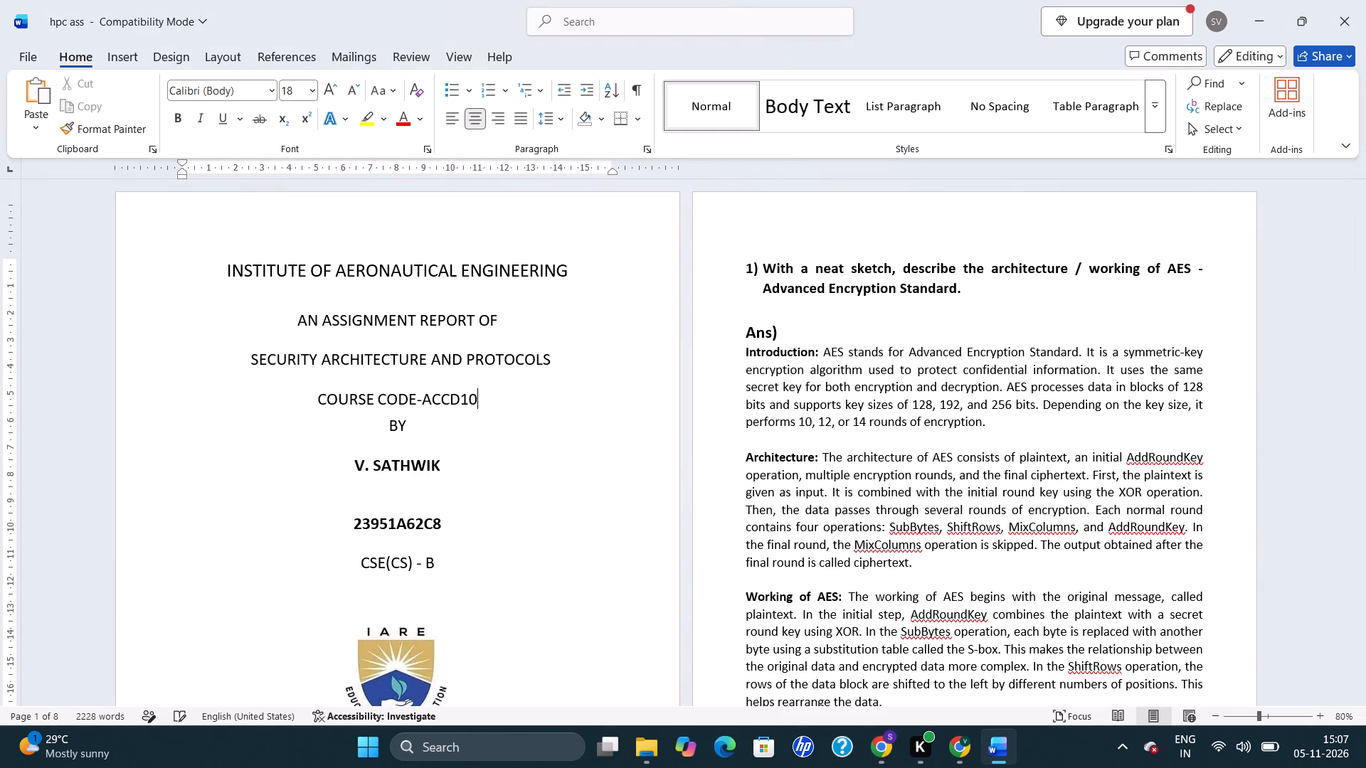
{"action": "key", "text": "BackSpace"}
{"action": "key", "text": "9"}
Copy the first ACCD19 question, on Virtualized Network Functions (VNFs) Implementation, from the AAT-II page in Chrome and return to the Word report.
{"action": "scroll", "coordinate": [487, 424], "scroll_direction": "down", "scroll_amount": 1}
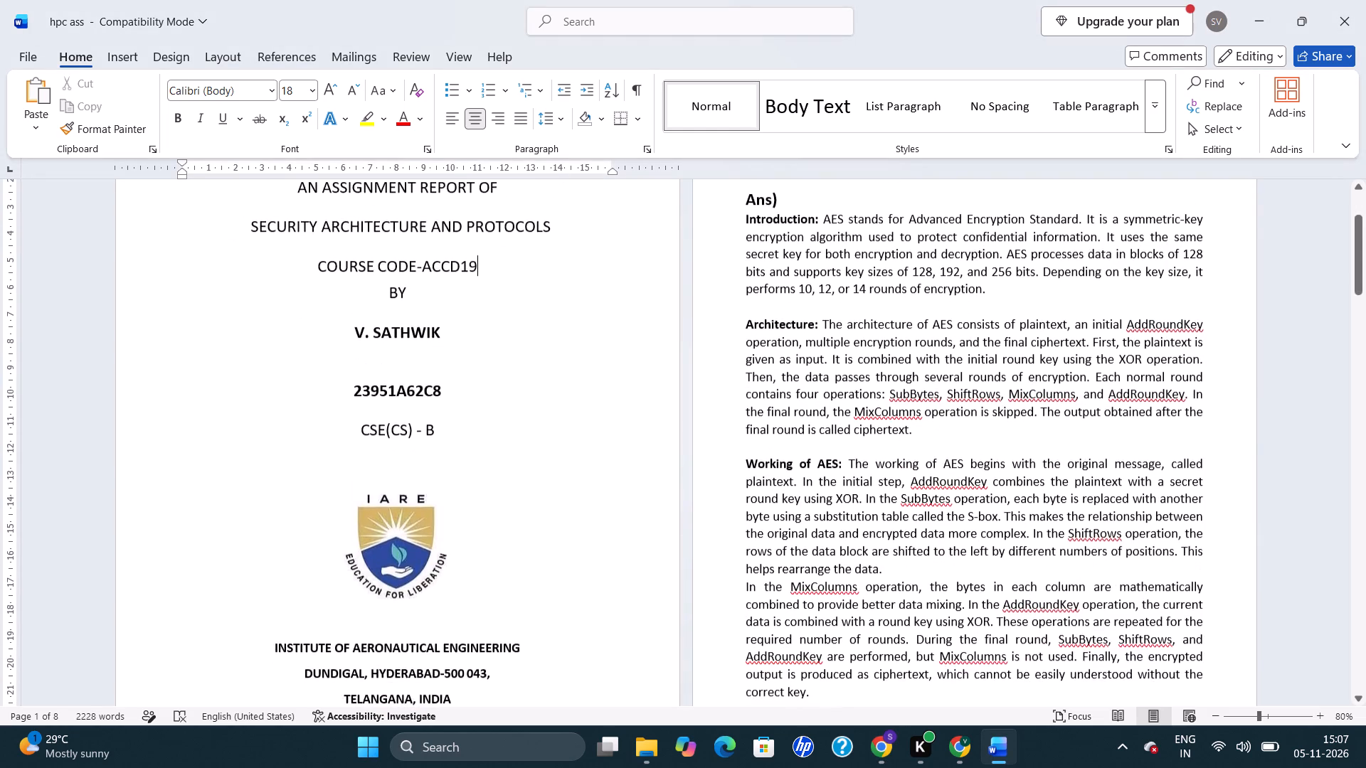
{"action": "scroll", "coordinate": [487, 424], "scroll_direction": "down", "scroll_amount": 1}
{"action": "scroll", "coordinate": [487, 424], "scroll_direction": "up", "scroll_amount": 1}
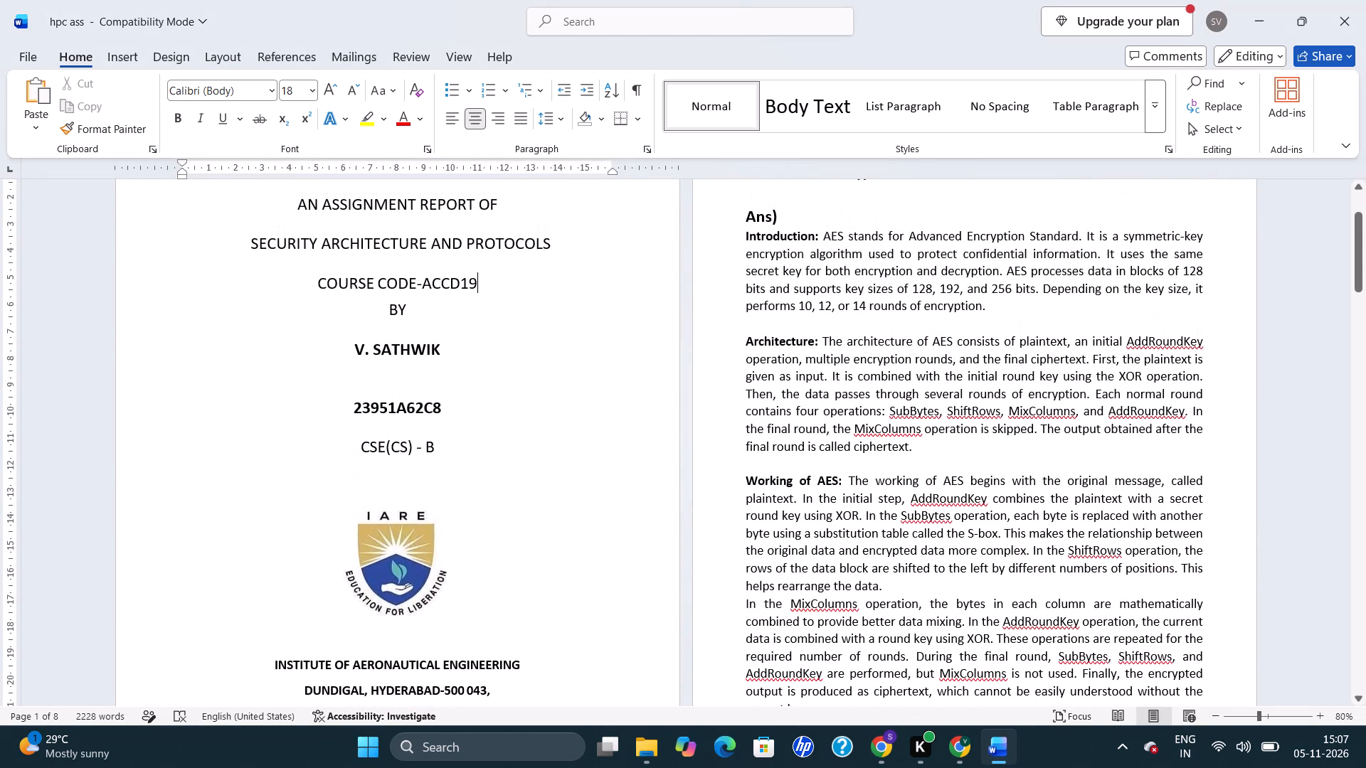
{"action": "scroll", "coordinate": [487, 424], "scroll_direction": "down", "scroll_amount": 3}
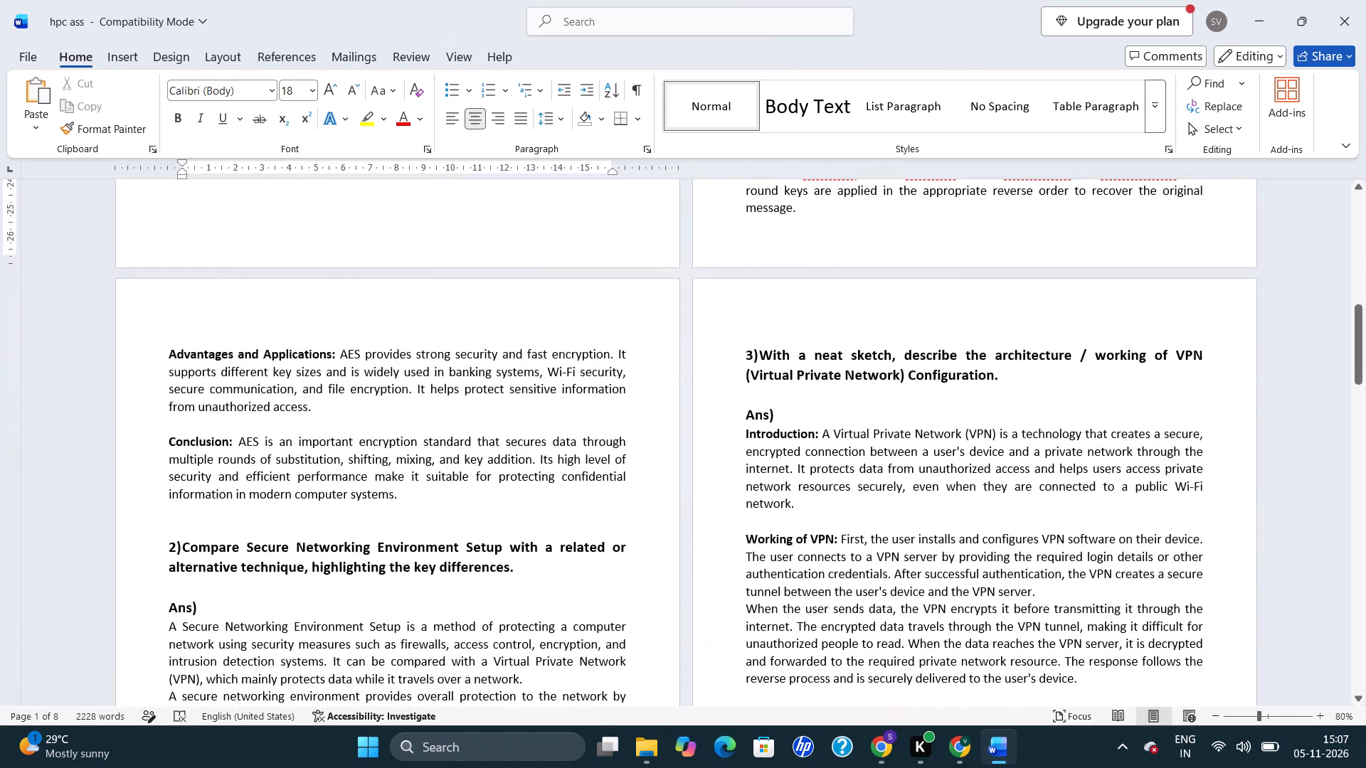
{"action": "scroll", "coordinate": [487, 424], "scroll_direction": "up", "scroll_amount": 8}
{"action": "key", "text": "alt+Tab"}
{"action": "scroll", "coordinate": [507, 538], "scroll_direction": "down", "scroll_amount": 2}
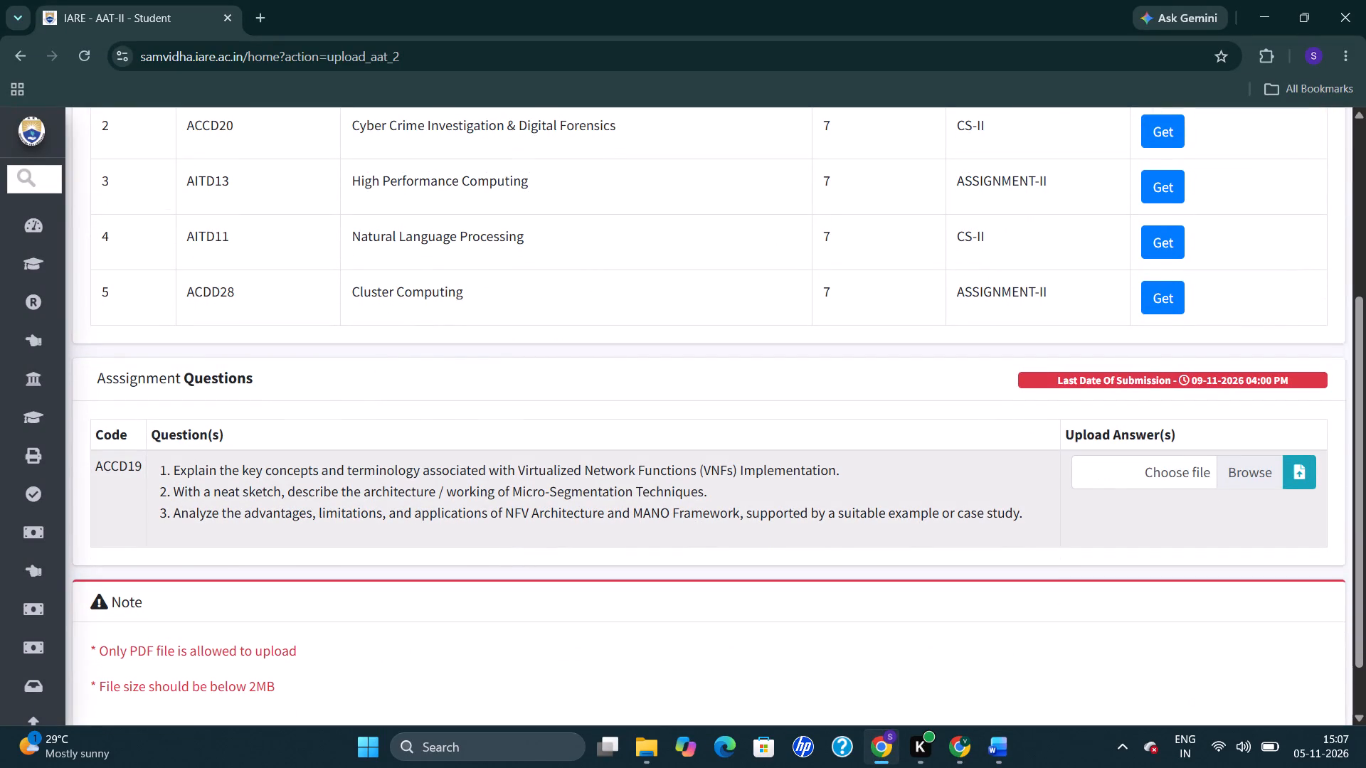
{"action": "left_click_drag", "start_coordinate": [176, 469], "coordinate": [844, 476]}
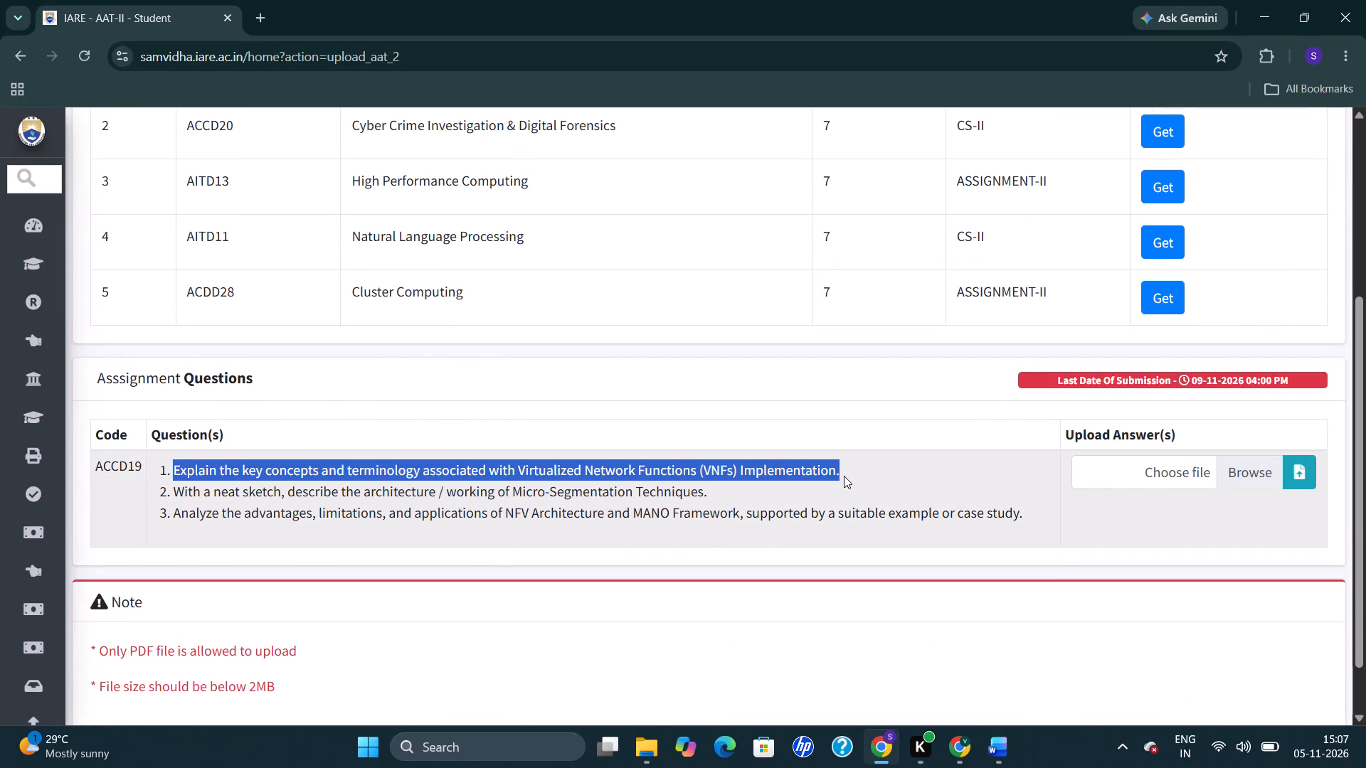
{"action": "left_click_drag", "start_coordinate": [844, 476], "coordinate": [842, 476]}
{"action": "key", "text": "ctrl+c"}
{"action": "key", "text": "alt+Tab"}
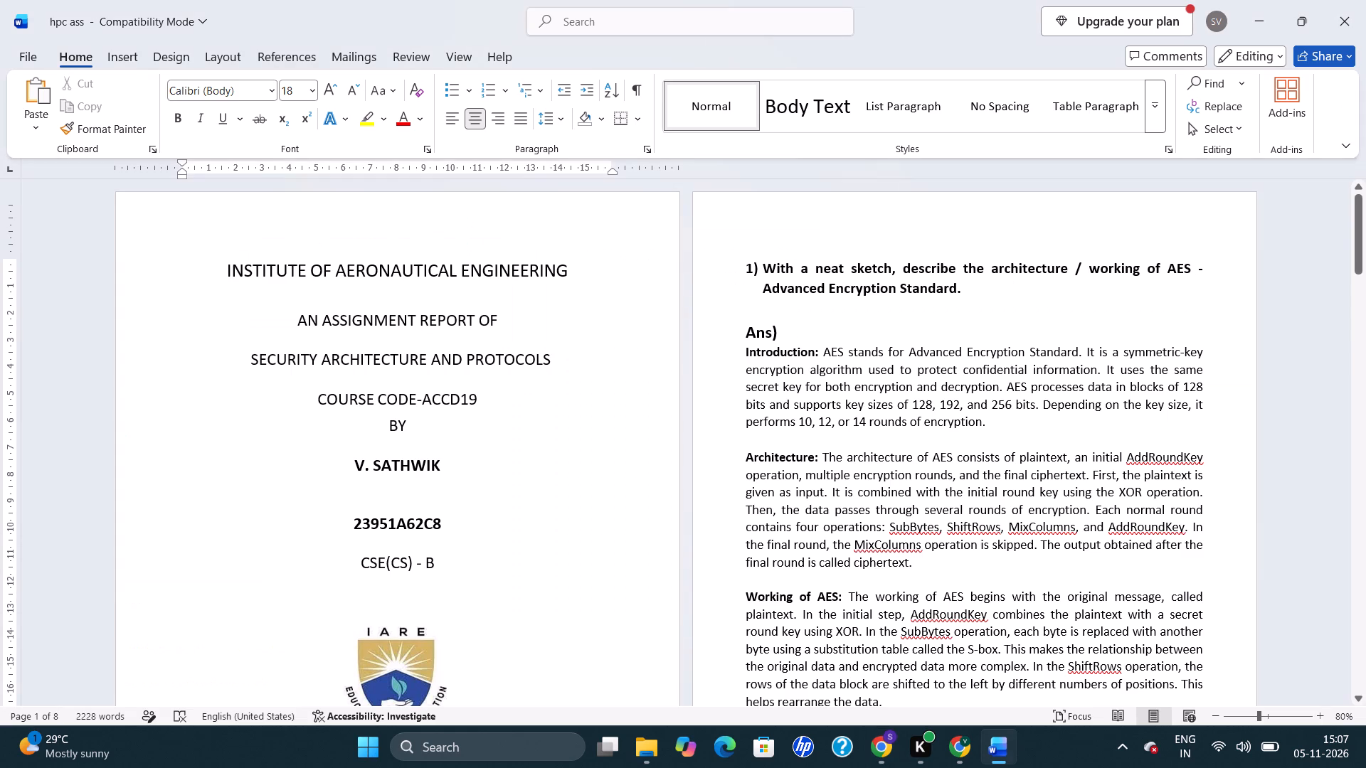
Replace the AES question heading and its number with the copied VNFs Implementation question, keeping the heading's bold formatting.
{"action": "left_click", "coordinate": [969, 285]}
{"action": "key", "text": "BackSpace"}
{"action": "key", "text": "BackSpace"}
{"action": "key", "text": "BackSpace"}
{"action": "key", "text": "BackSpace"}
{"action": "key", "text": "BackSpace"}
{"action": "key", "text": "BackSpace"}
{"action": "key", "text": "BackSpace"}
{"action": "key", "text": "BackSpace"}
{"action": "key", "text": "BackSpace"}
{"action": "key", "text": "BackSpace"}
{"action": "key", "text": "BackSpace"}
{"action": "key", "text": "BackSpace"}
{"action": "key", "text": "BackSpace"}
{"action": "key", "text": "BackSpace"}
{"action": "key", "text": "BackSpace"}
{"action": "key", "text": "BackSpace"}
{"action": "key", "text": "BackSpace"}
{"action": "key", "text": "BackSpace"}
{"action": "key", "text": "BackSpace"}
{"action": "key", "text": "BackSpace"}
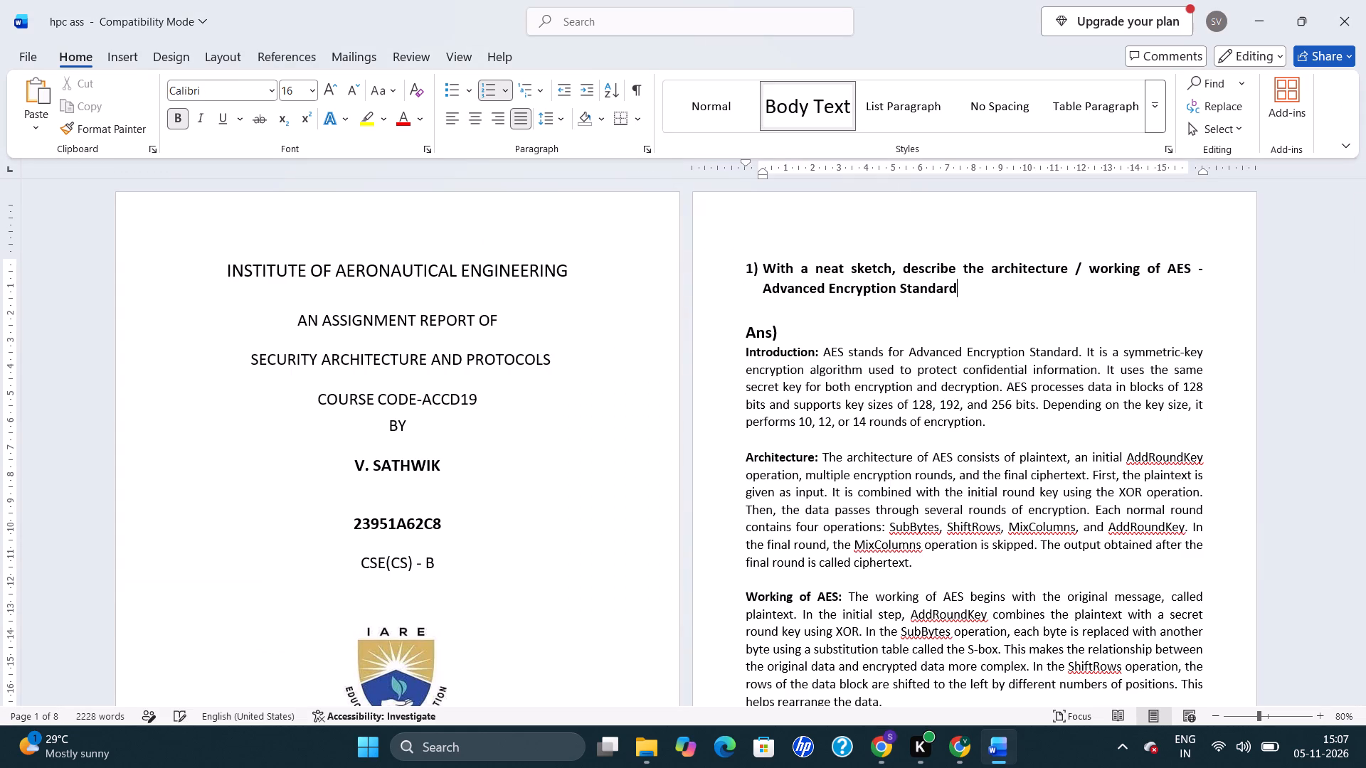
{"action": "key", "text": "BackSpace"}
{"action": "key", "text": "BackSpace"}
{"action": "key", "text": "BackSpace"}
{"action": "key", "text": "BackSpace"}
{"action": "key", "text": "BackSpace"}
{"action": "key", "text": "BackSpace"}
{"action": "key", "text": "BackSpace"}
{"action": "key", "text": "BackSpace"}
{"action": "key", "text": "BackSpace"}
{"action": "key", "text": "BackSpace"}
{"action": "key", "text": "BackSpace"}
{"action": "key", "text": "BackSpace"}
{"action": "key", "text": "BackSpace"}
{"action": "key", "text": "BackSpace"}
{"action": "key", "text": "BackSpace"}
{"action": "key", "text": "BackSpace"}
{"action": "key", "text": "BackSpace"}
{"action": "key", "text": "BackSpace"}
{"action": "key", "text": "BackSpace"}
{"action": "key", "text": "BackSpace"}
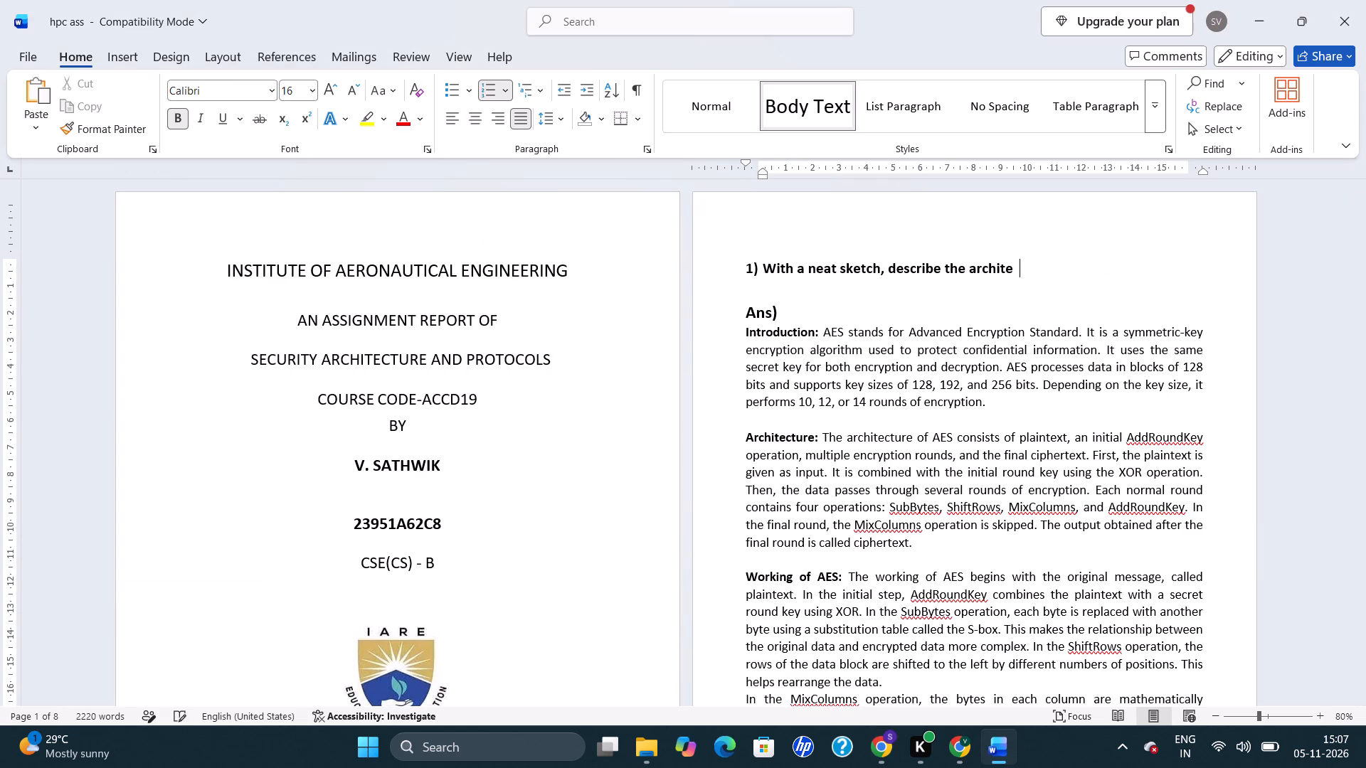
{"action": "key", "text": "BackSpace"}
{"action": "key", "text": "BackSpace"}
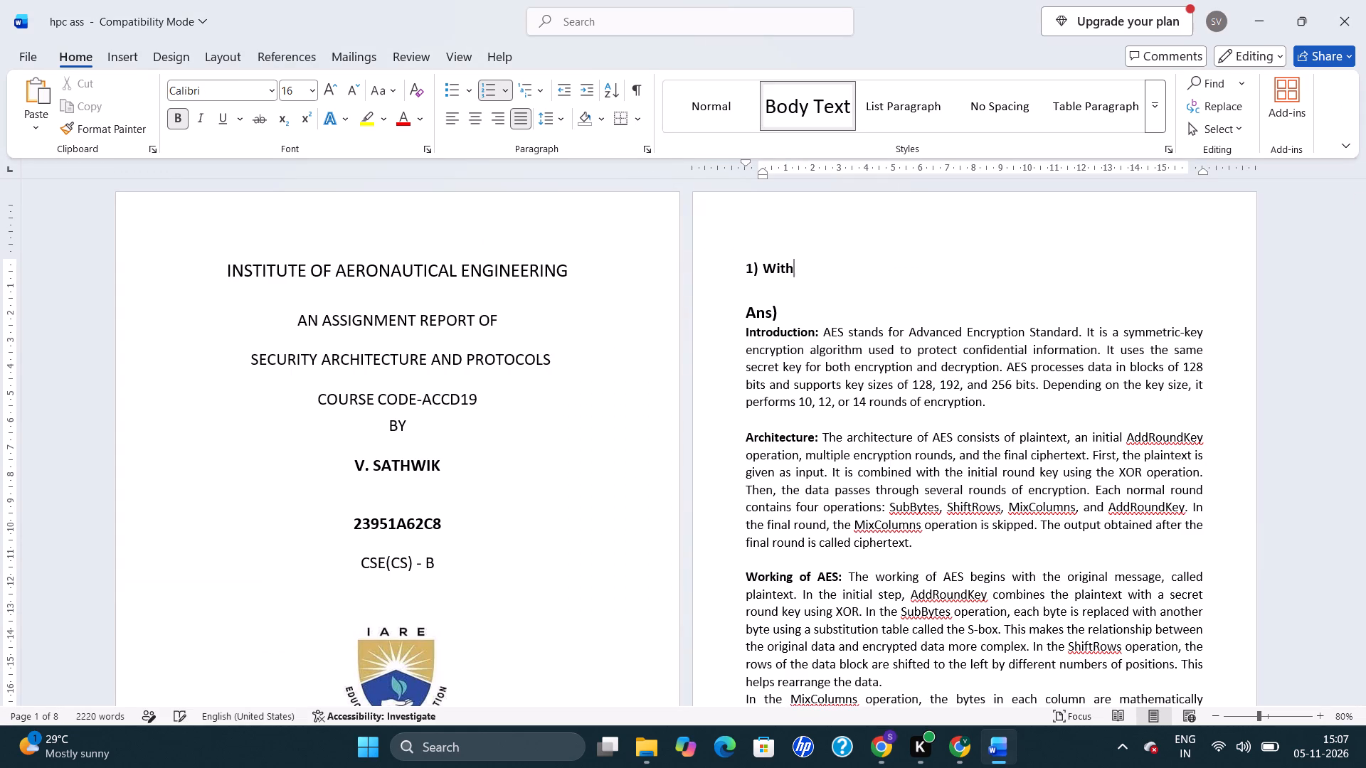
{"action": "key", "text": "BackSpace"}
{"action": "key", "text": "BackSpace"}
{"action": "key", "text": "BackSpace"}
{"action": "key", "text": "BackSpace"}
{"action": "key", "text": "ctrl+v"}
{"action": "key", "text": "ctrl+z"}
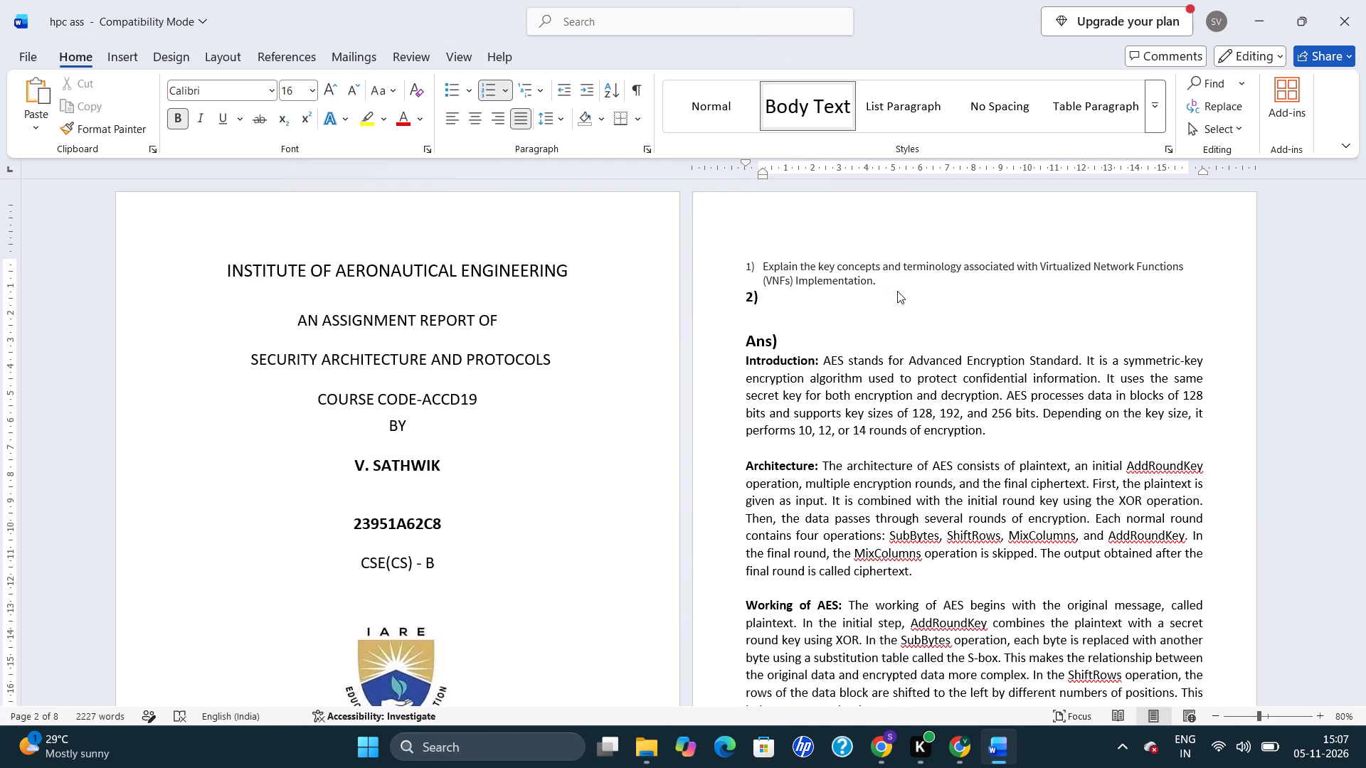
{"action": "key", "text": "BackSpace"}
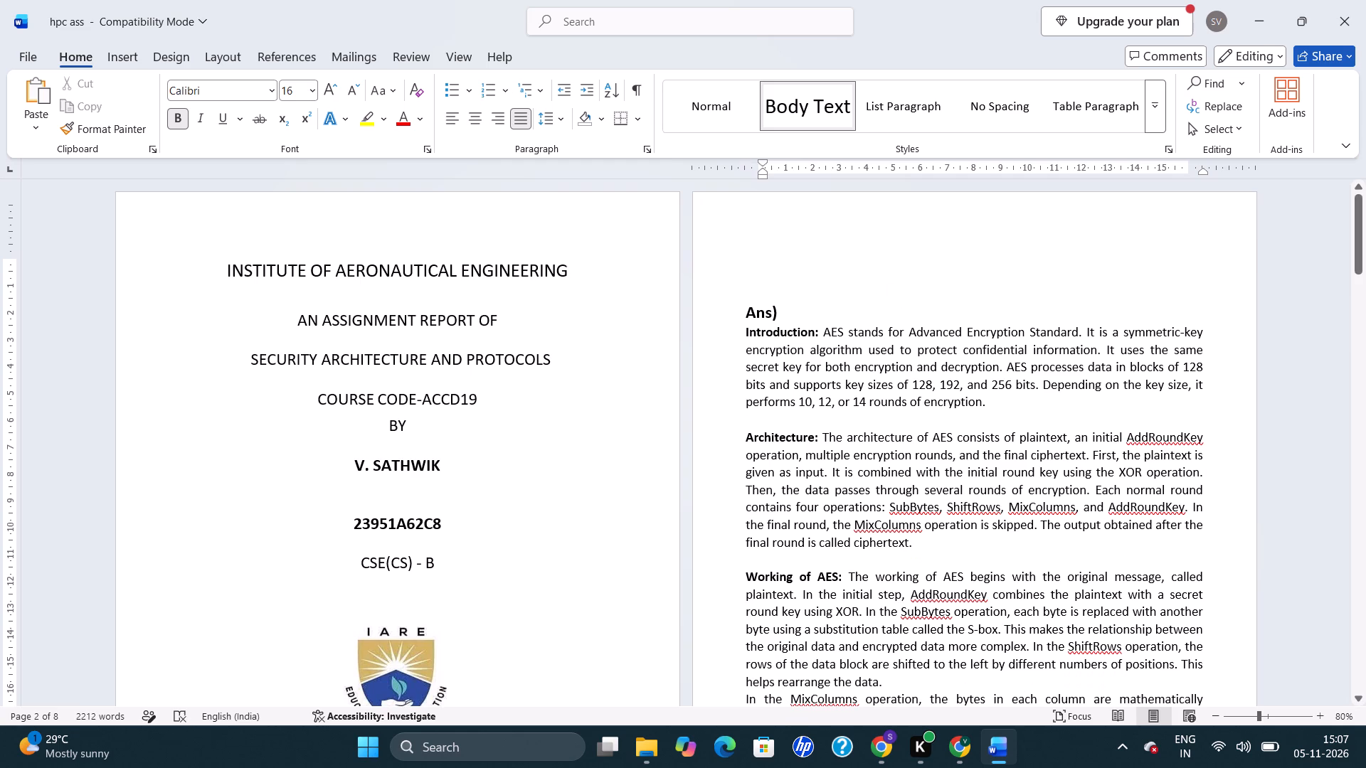
{"action": "key", "text": "ctrl+v"}
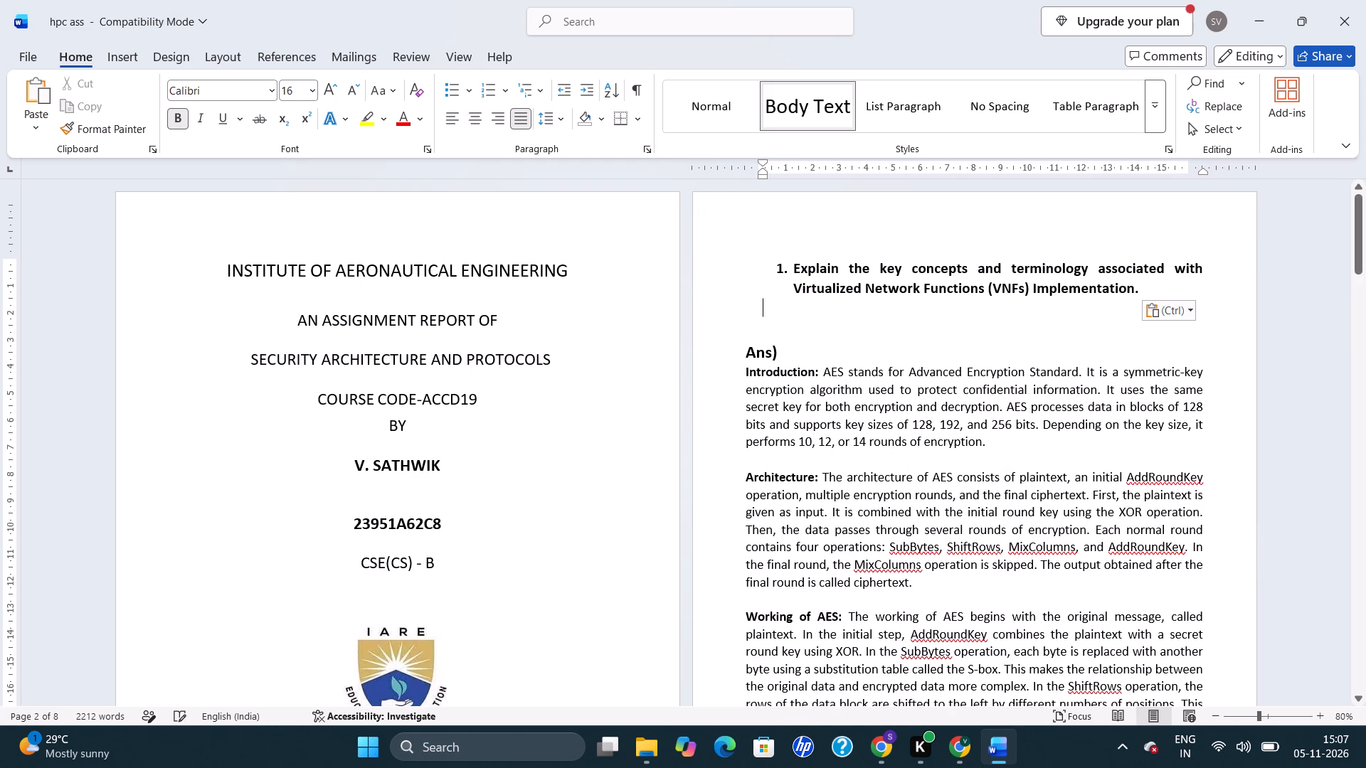
{"action": "key", "text": "Up"}
{"action": "key", "text": "Up"}
Reduce the hanging and first-line indents of question 1 so that both lines start at the page margin.
{"action": "left_click", "coordinate": [762, 353]}
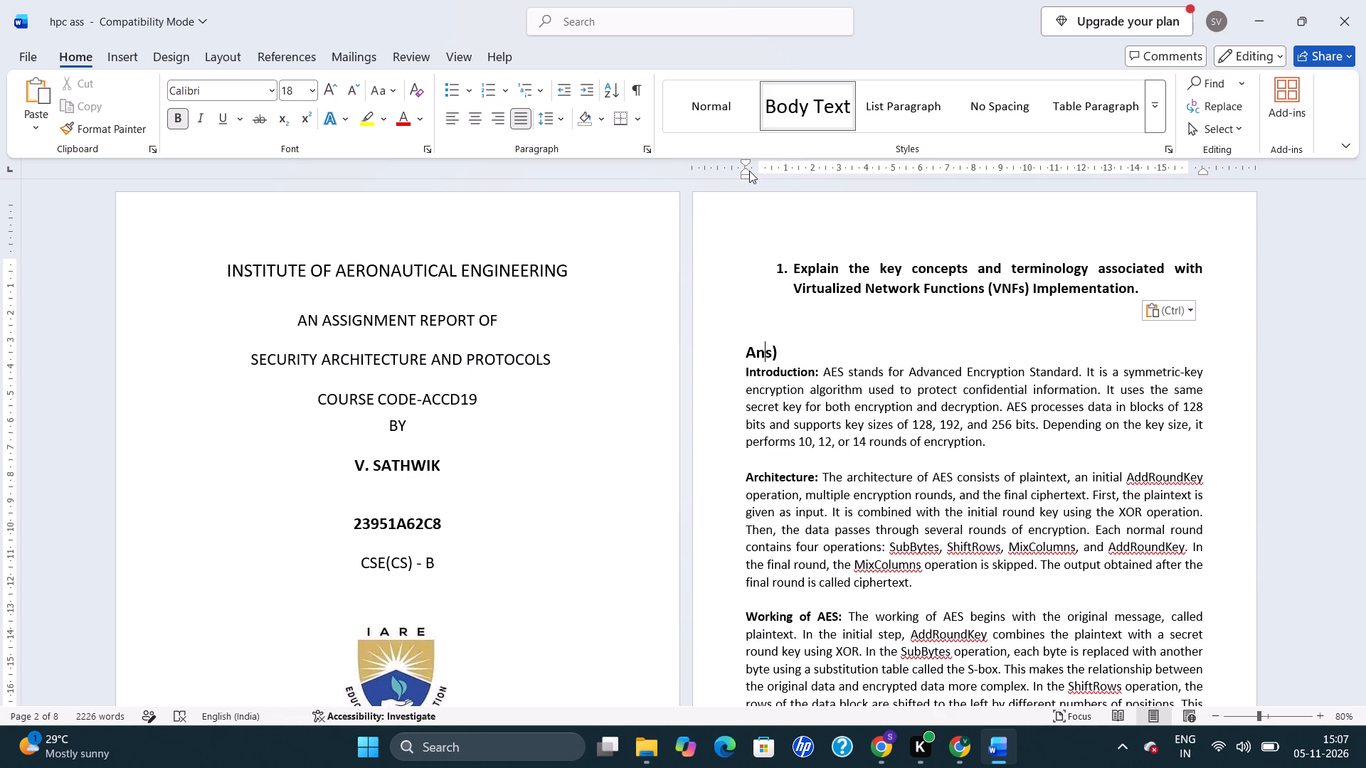
{"action": "left_click", "coordinate": [796, 264]}
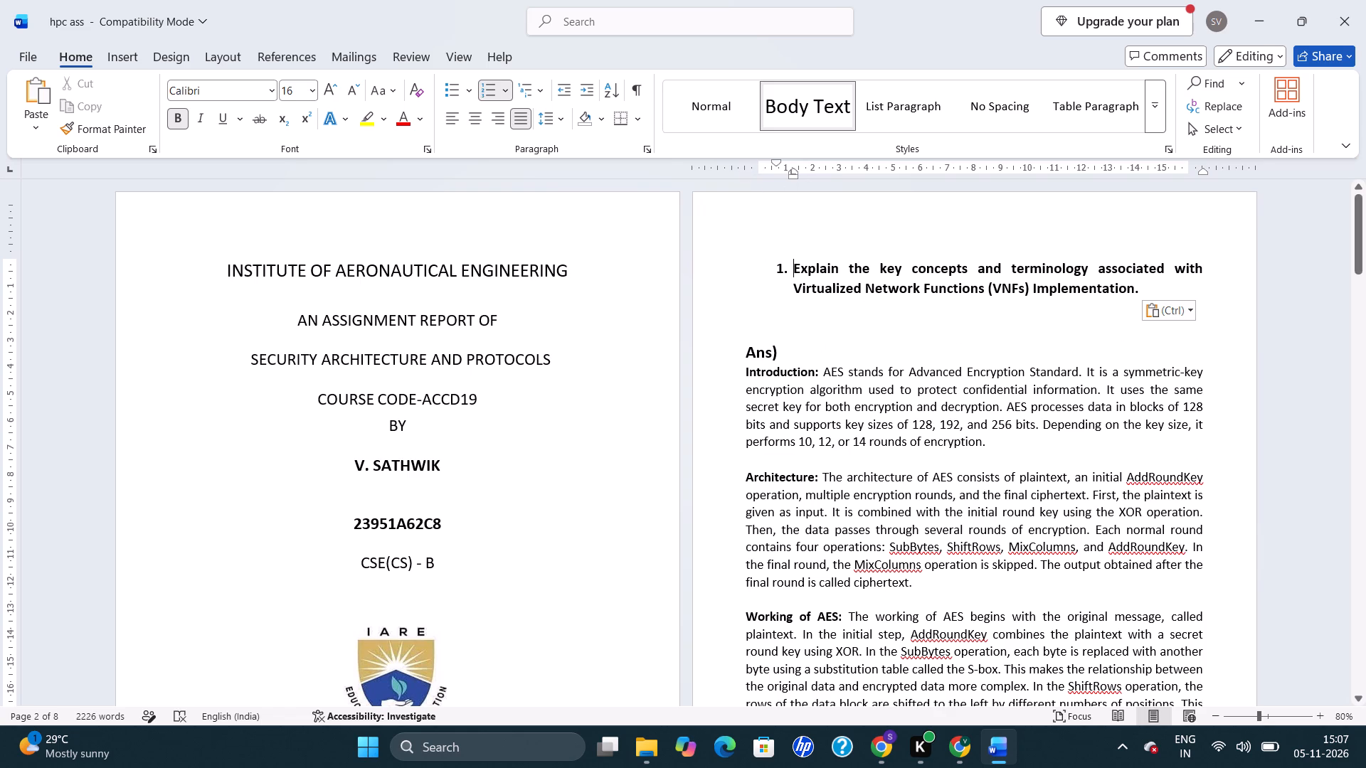
{"action": "left_click_drag", "start_coordinate": [795, 174], "coordinate": [755, 174]}
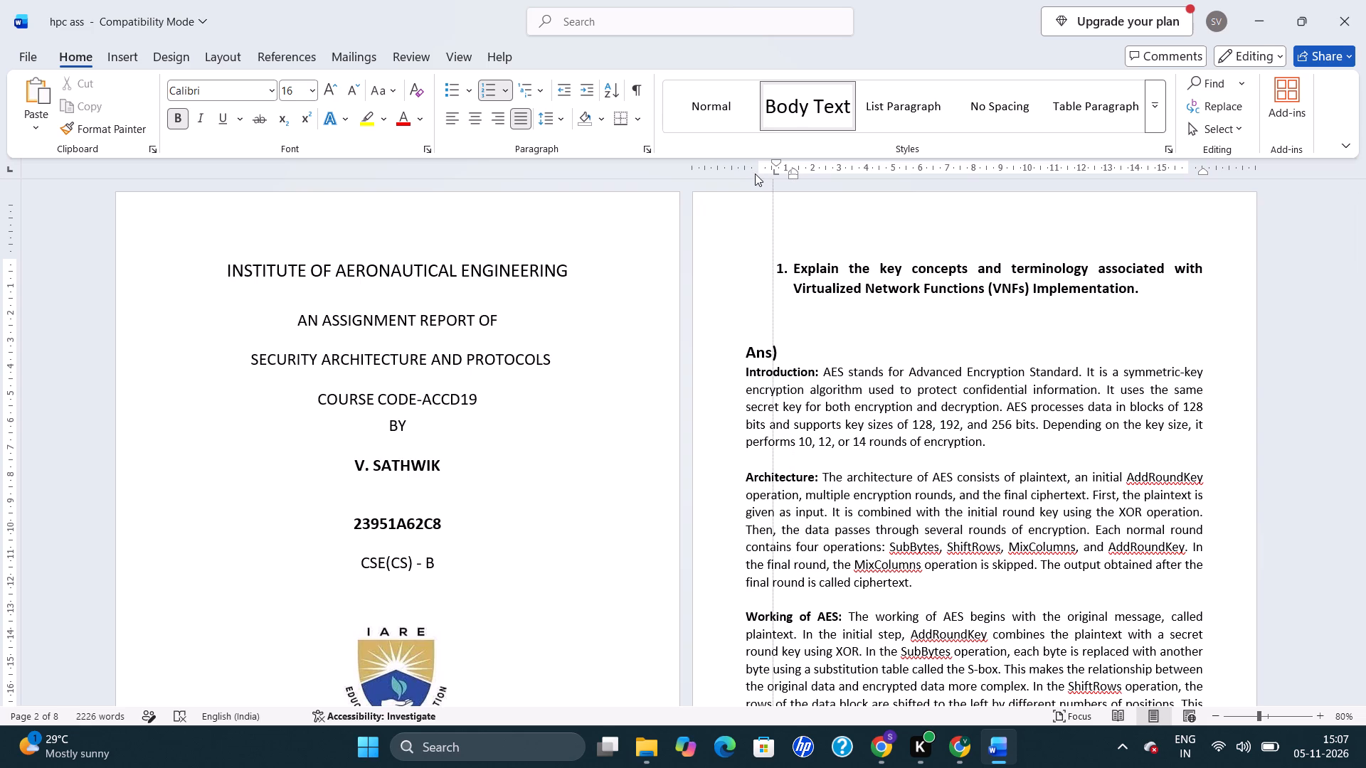
{"action": "left_click_drag", "start_coordinate": [755, 174], "coordinate": [748, 174]}
{"action": "left_click_drag", "start_coordinate": [791, 174], "coordinate": [745, 174]}
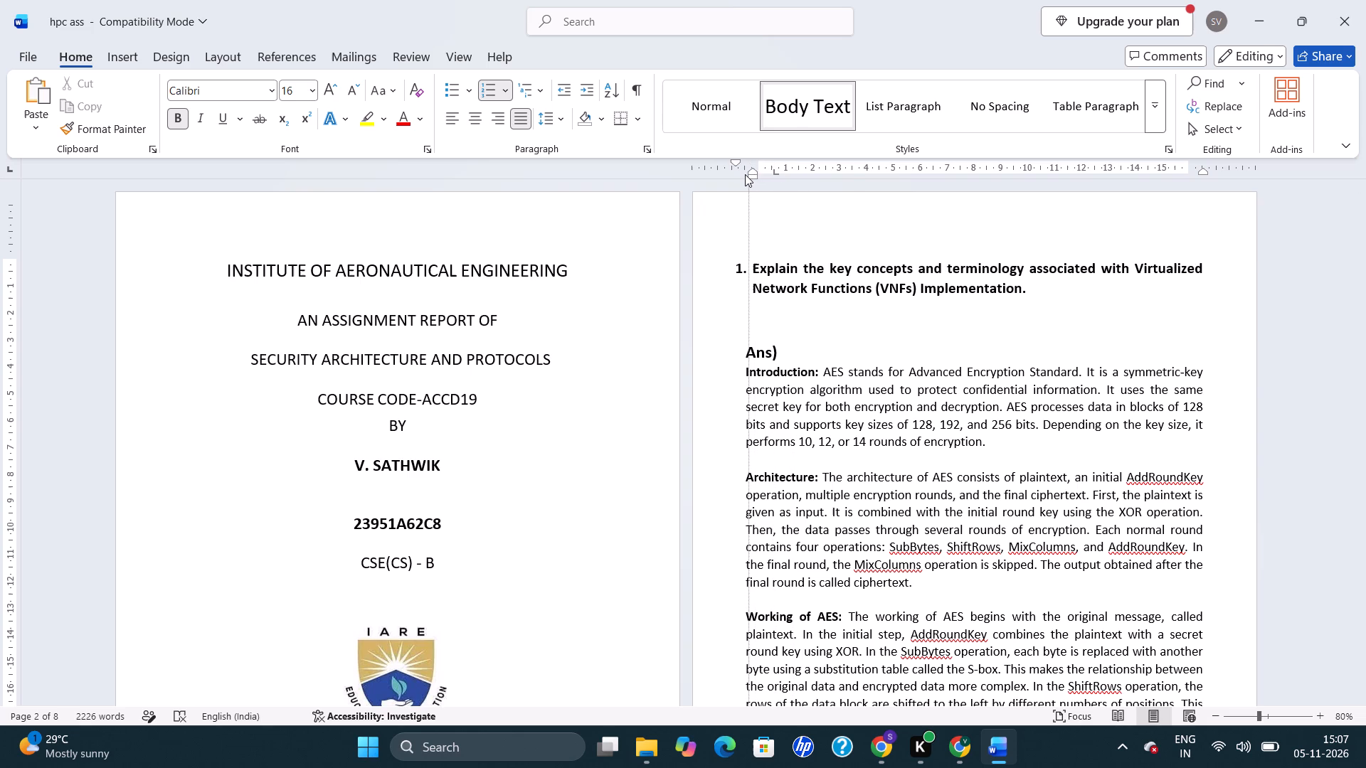
{"action": "left_click_drag", "start_coordinate": [745, 174], "coordinate": [754, 174]}
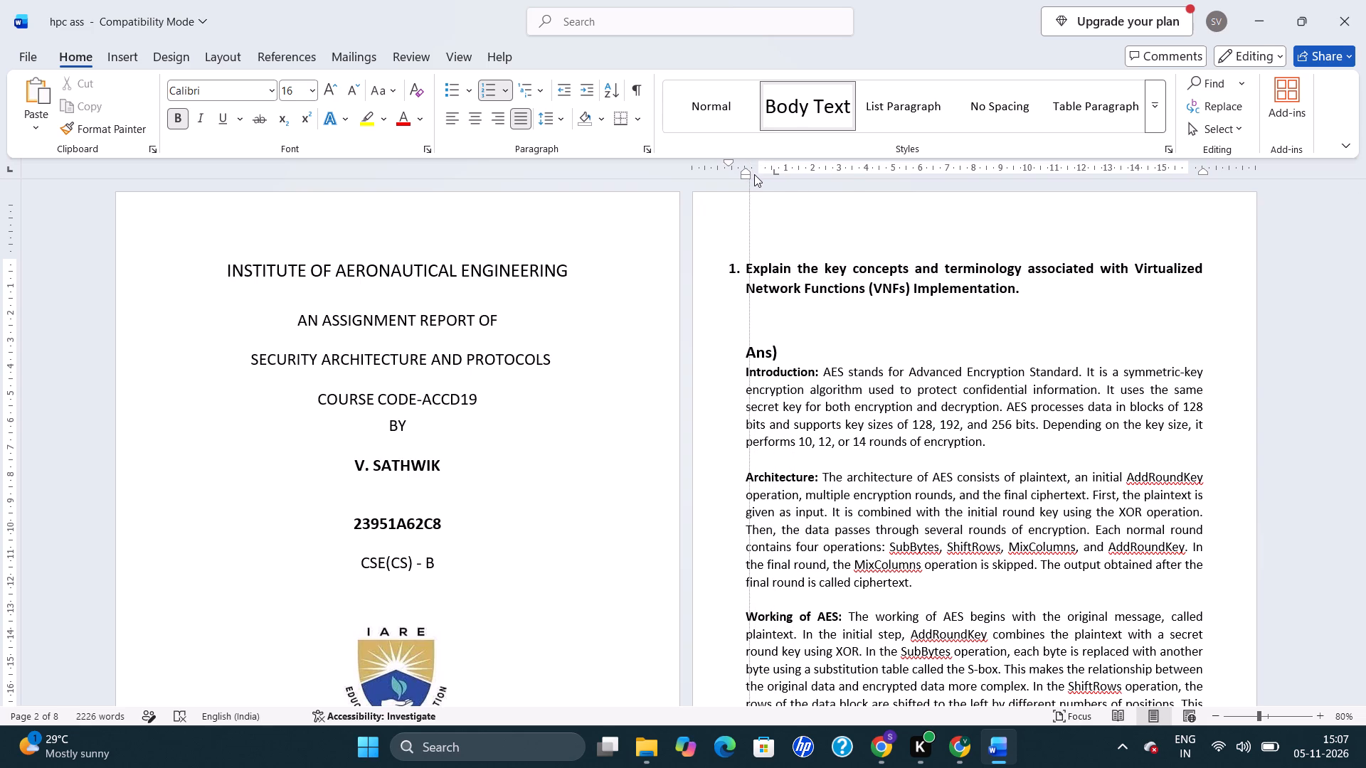
{"action": "left_click_drag", "start_coordinate": [754, 174], "coordinate": [756, 174]}
{"action": "left_click_drag", "start_coordinate": [740, 163], "coordinate": [759, 161]}
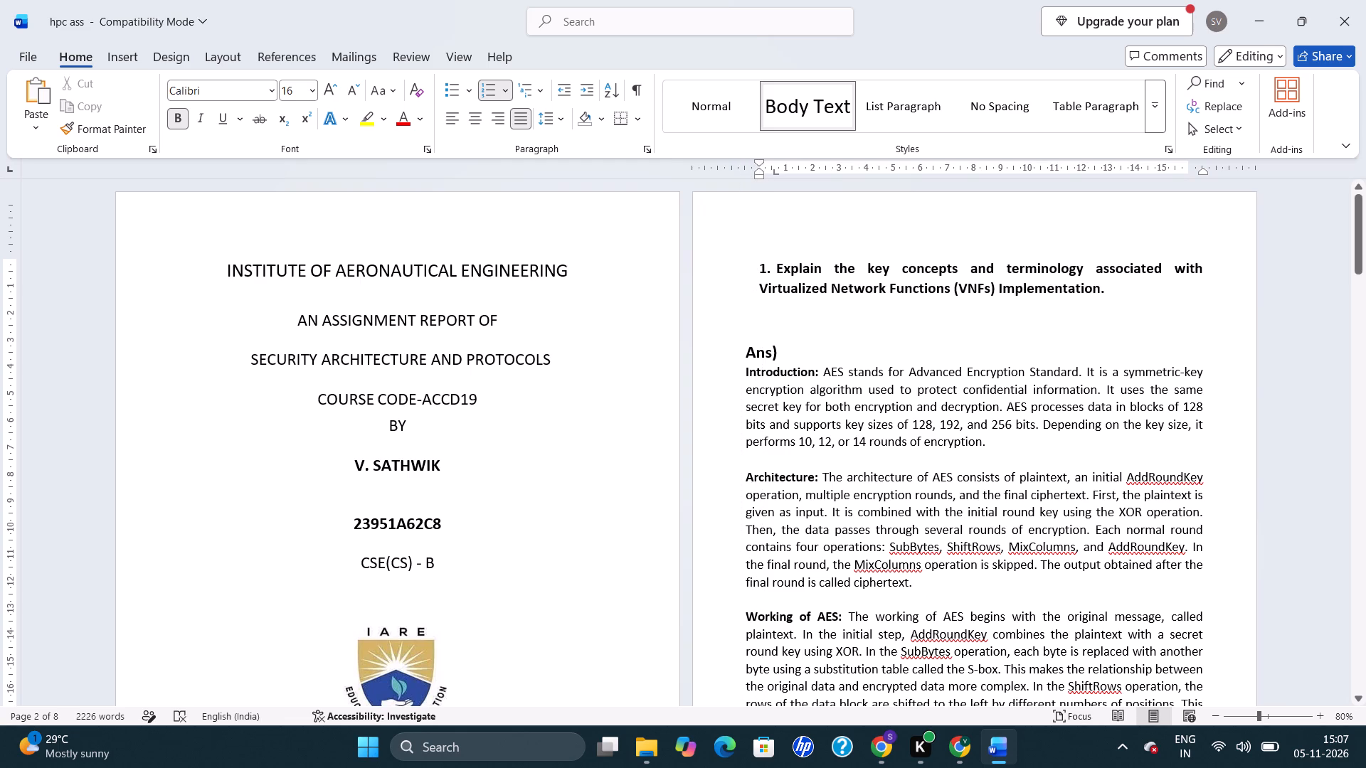
Remove the blank lines between question 1 and its Ans) heading.
{"action": "left_click", "coordinate": [766, 328]}
{"action": "key", "text": "BackSpace"}
{"action": "key", "text": "BackSpace"}
{"action": "key", "text": "BackSpace"}
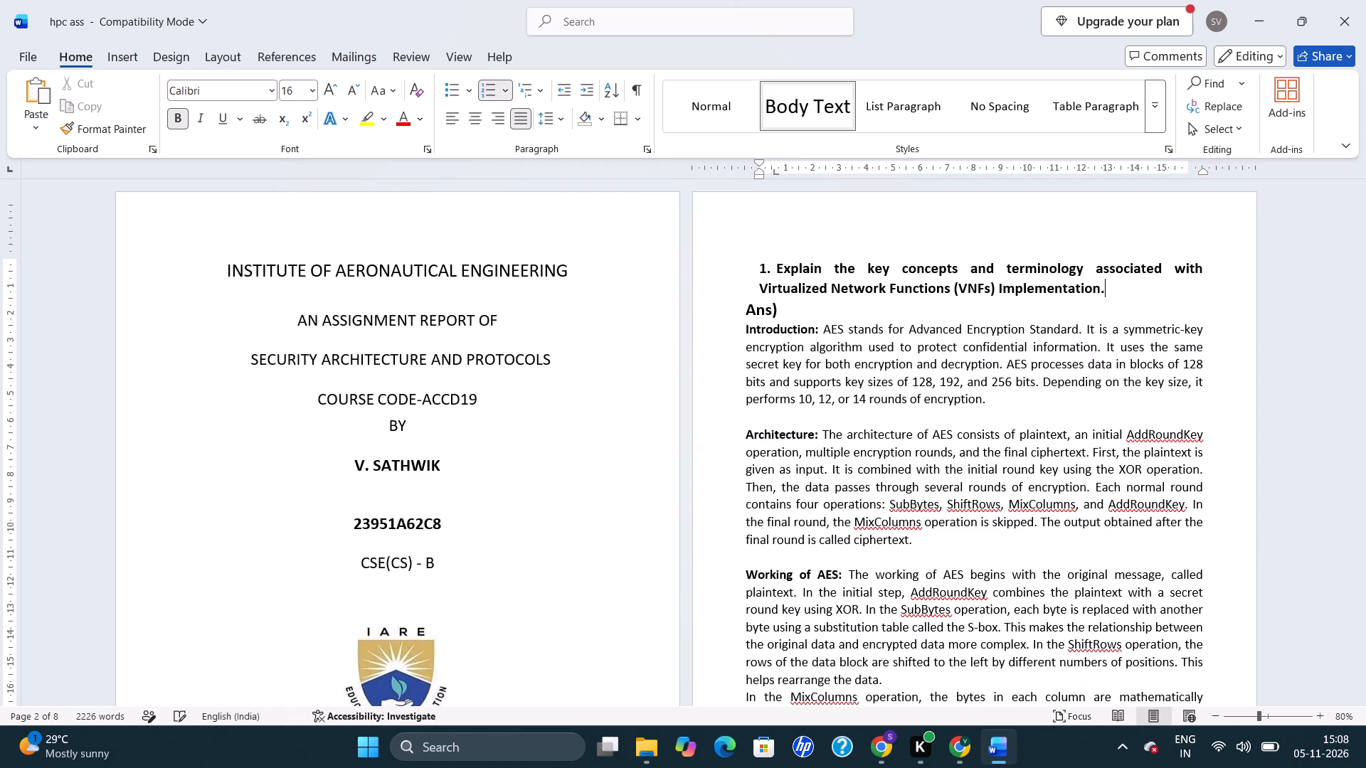
Select everything from the first Ans) heading to the end of the document and shift its left indent to line up with question 1.
{"action": "left_click_drag", "start_coordinate": [743, 306], "coordinate": [793, 465]}
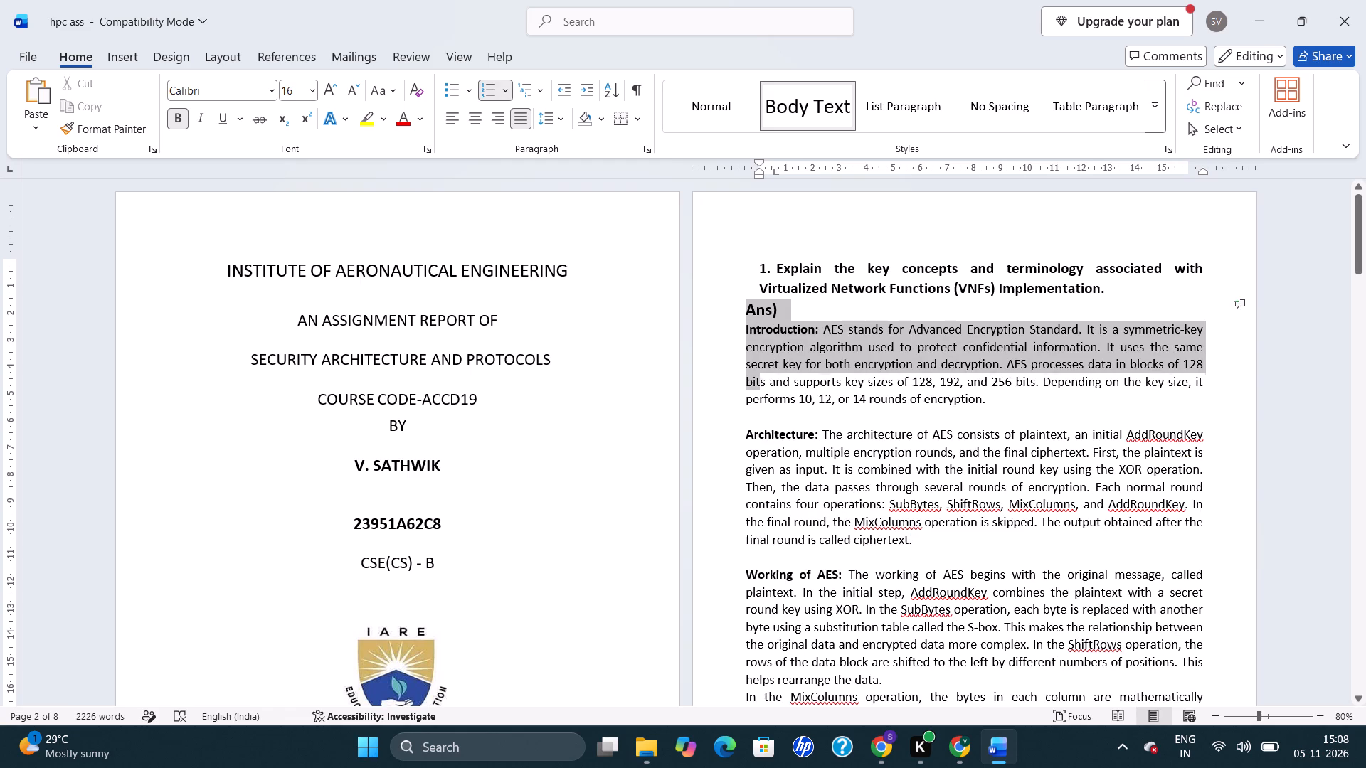
{"action": "left_click_drag", "start_coordinate": [793, 465], "coordinate": [823, 727]}
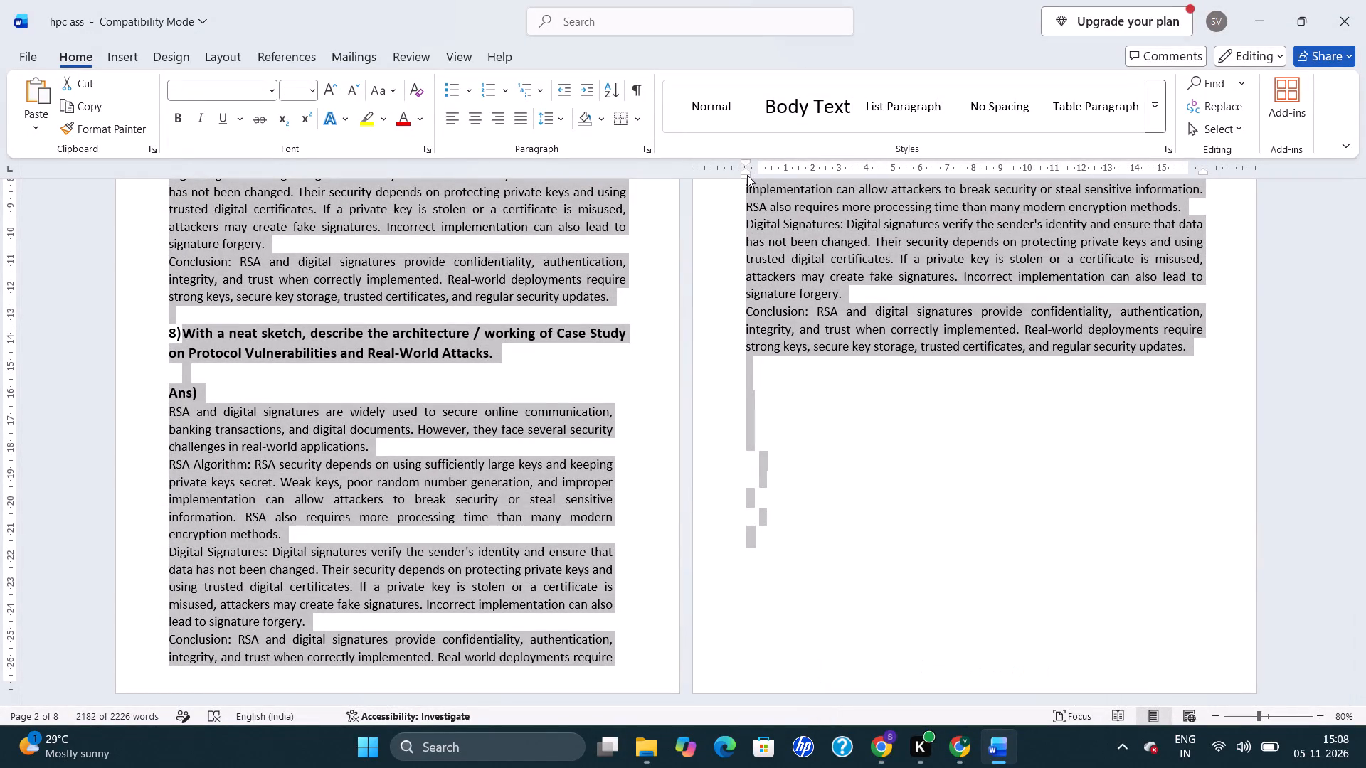
{"action": "left_click_drag", "start_coordinate": [747, 175], "coordinate": [760, 178]}
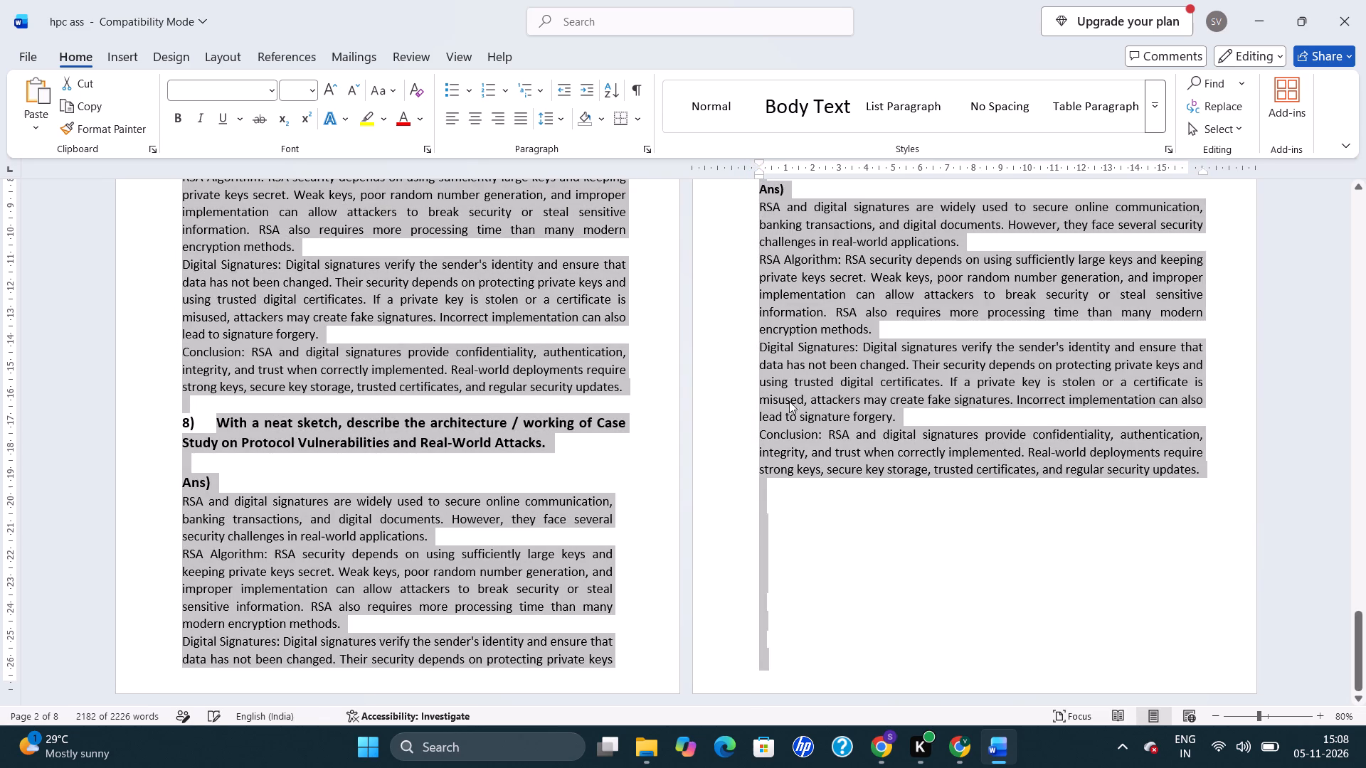
{"action": "scroll", "coordinate": [791, 420], "scroll_direction": "up", "scroll_amount": 15}
{"action": "scroll", "coordinate": [791, 420], "scroll_direction": "down", "scroll_amount": 1}
{"action": "left_click", "coordinate": [791, 420]}
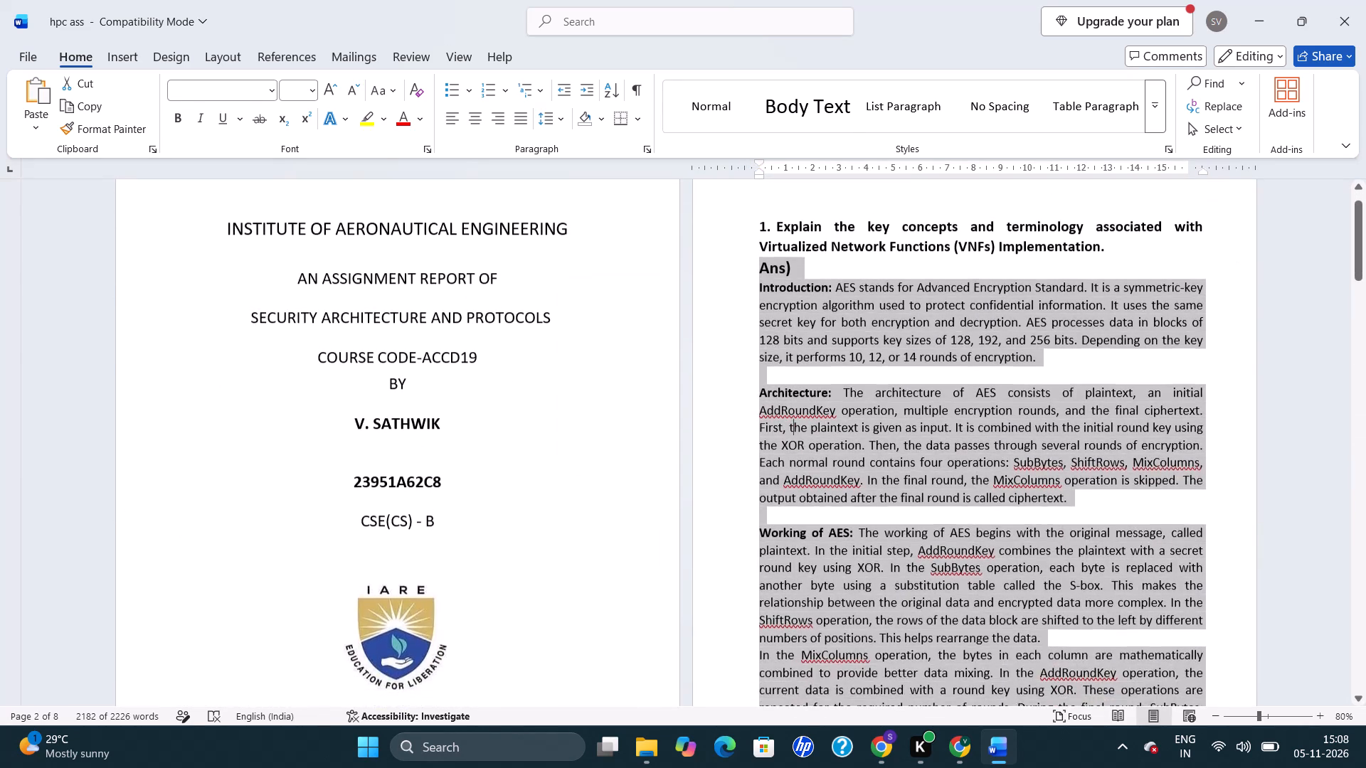
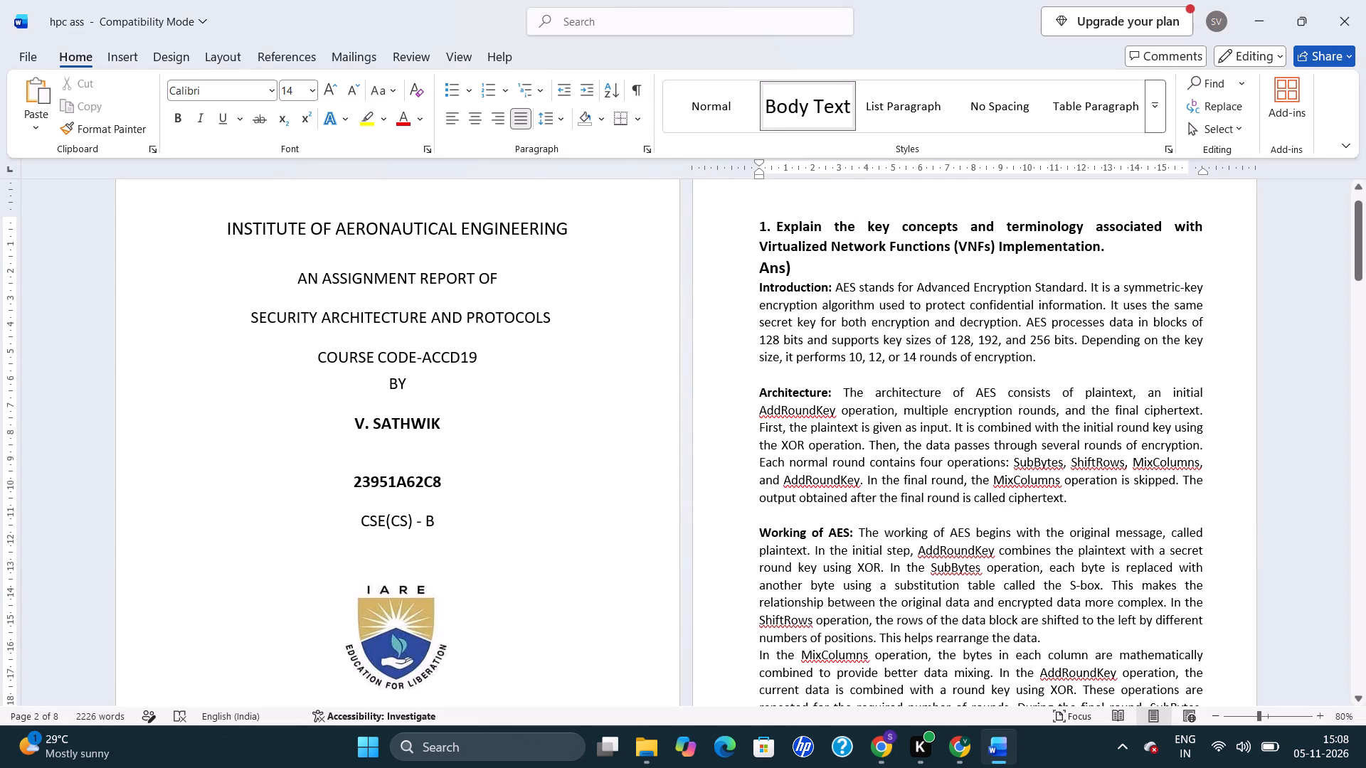
{"action": "left_click_drag", "start_coordinate": [756, 292], "coordinate": [932, 724]}
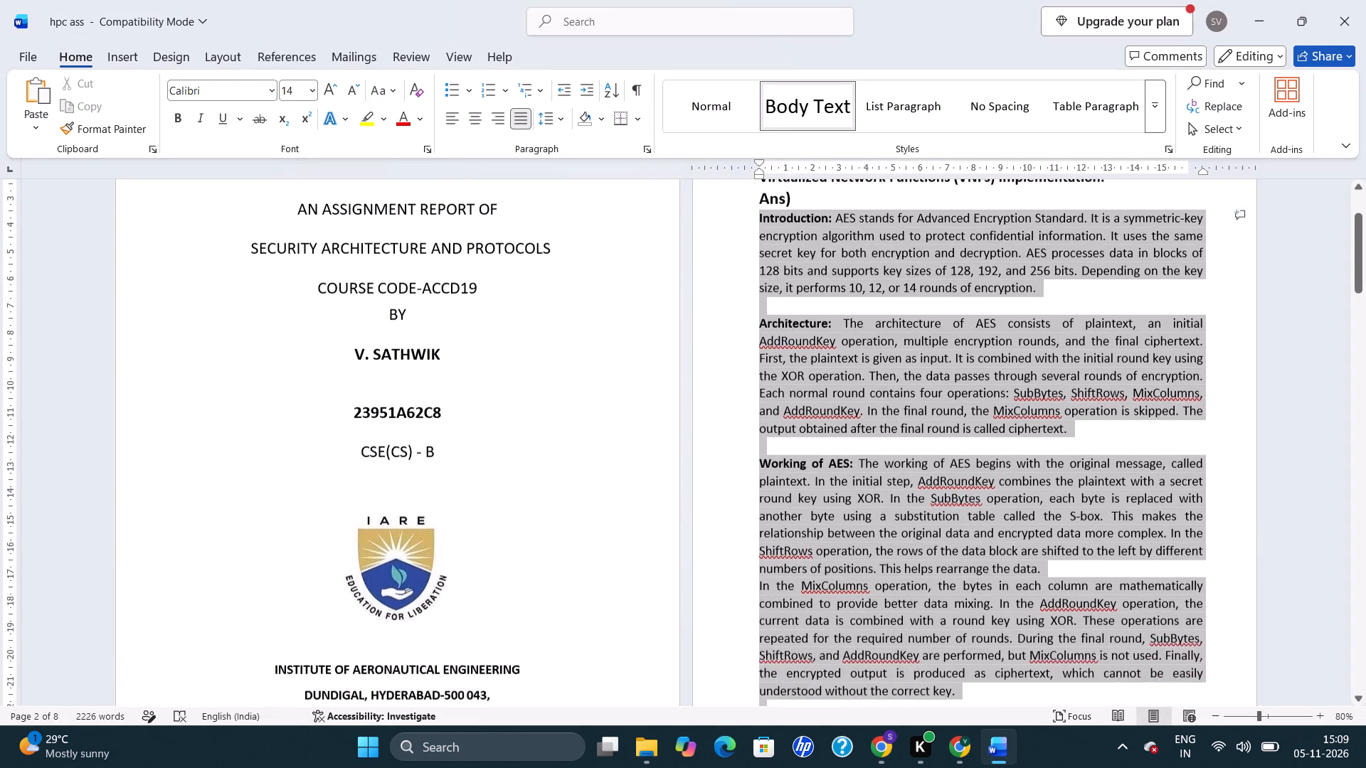
{"action": "left_click_drag", "start_coordinate": [932, 724], "coordinate": [488, 607]}
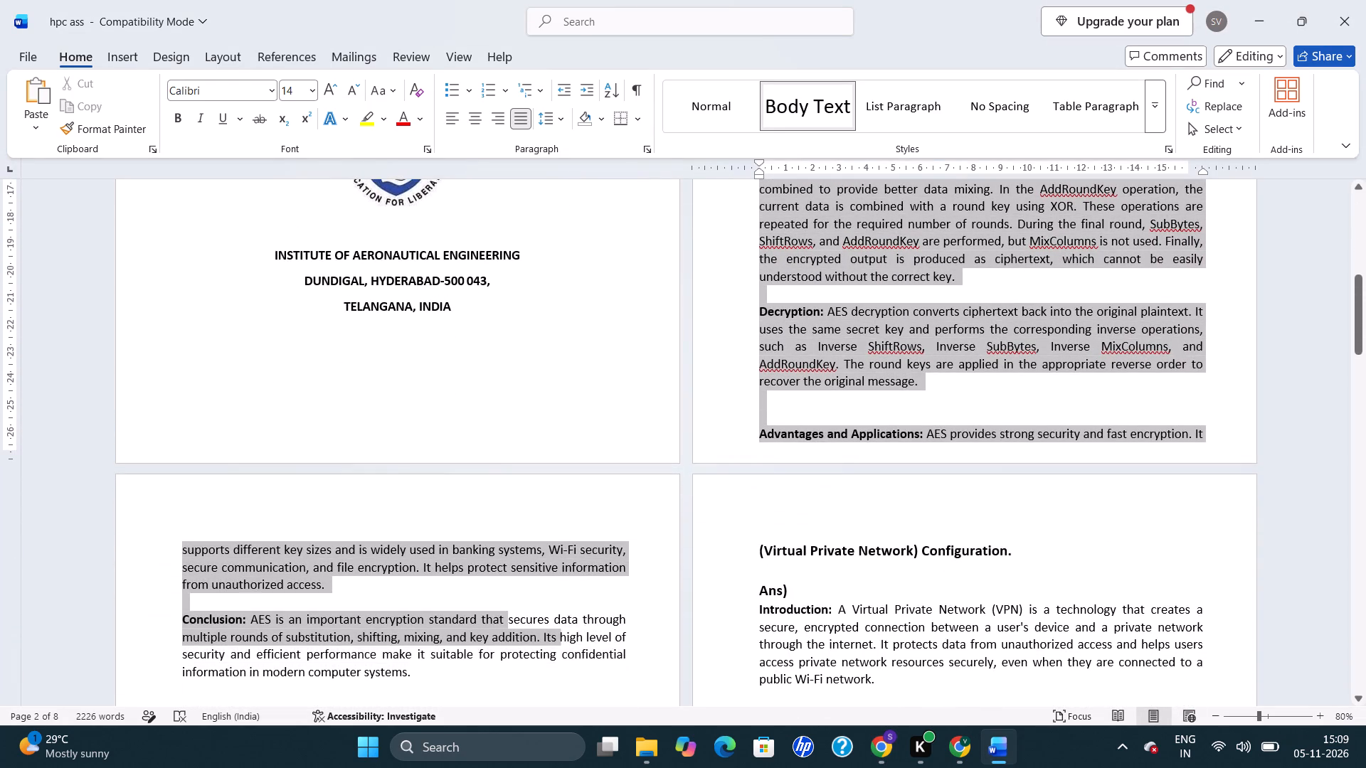
{"action": "left_click_drag", "start_coordinate": [488, 607], "coordinate": [435, 676]}
{"action": "scroll", "coordinate": [435, 676], "scroll_direction": "down", "scroll_amount": 2}
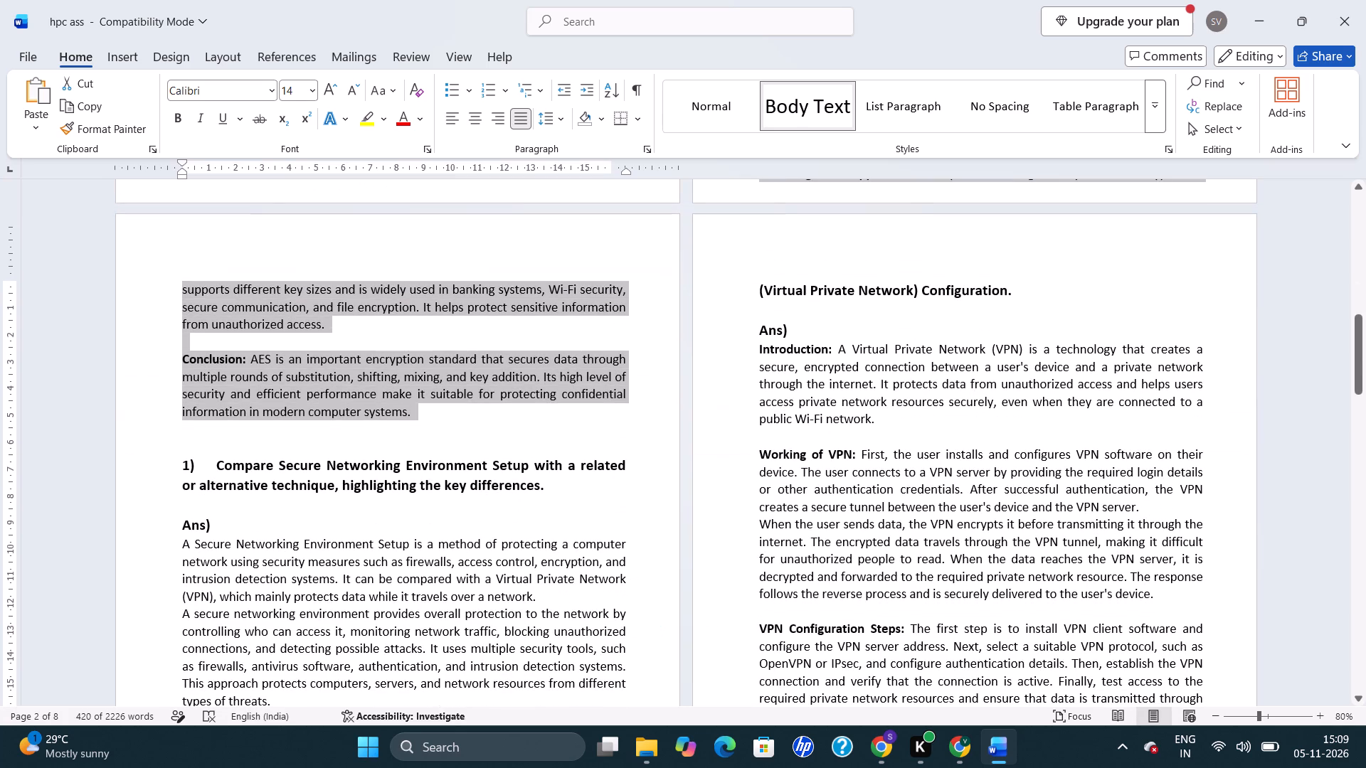
{"action": "key", "text": "ctrl+v"}
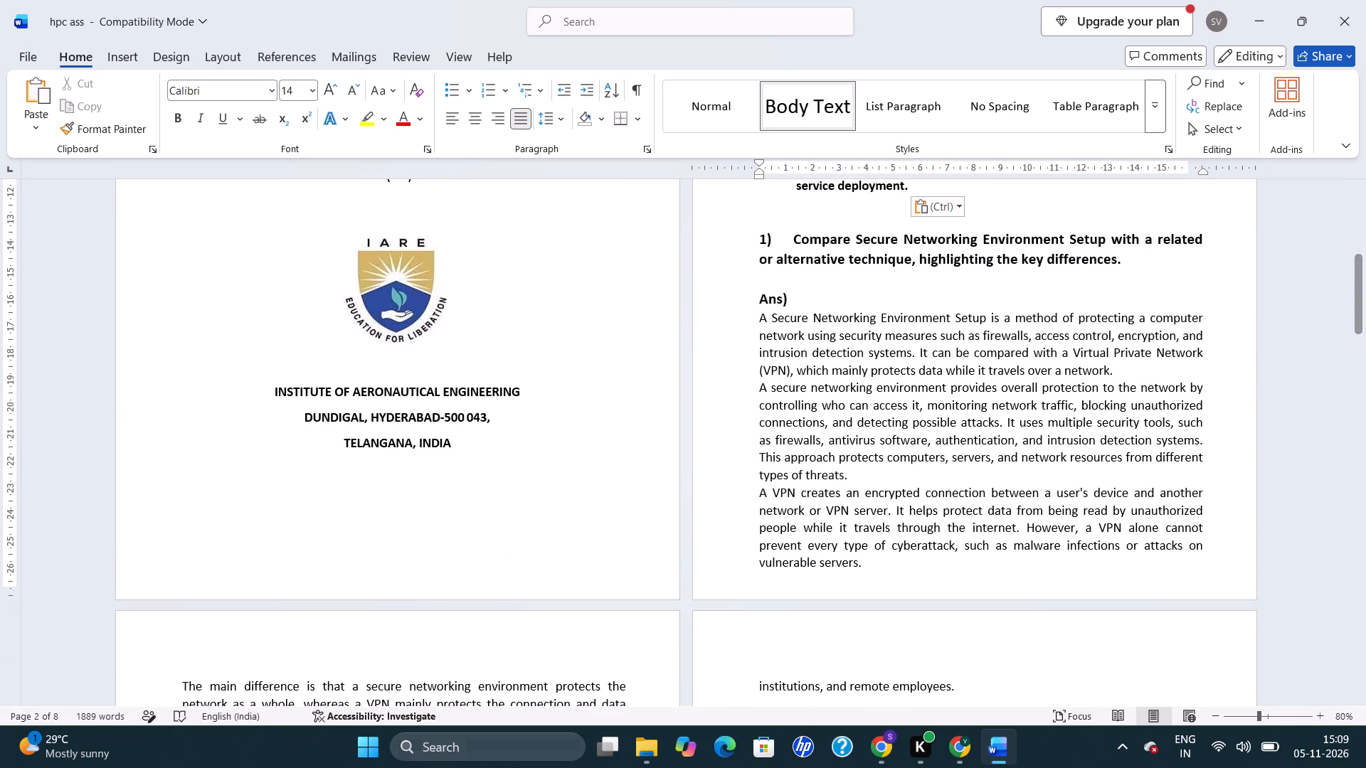
Remove the bold formatting from the whole pasted VNF answer under question 1.
{"action": "scroll", "coordinate": [514, 767], "scroll_direction": "up", "scroll_amount": 1}
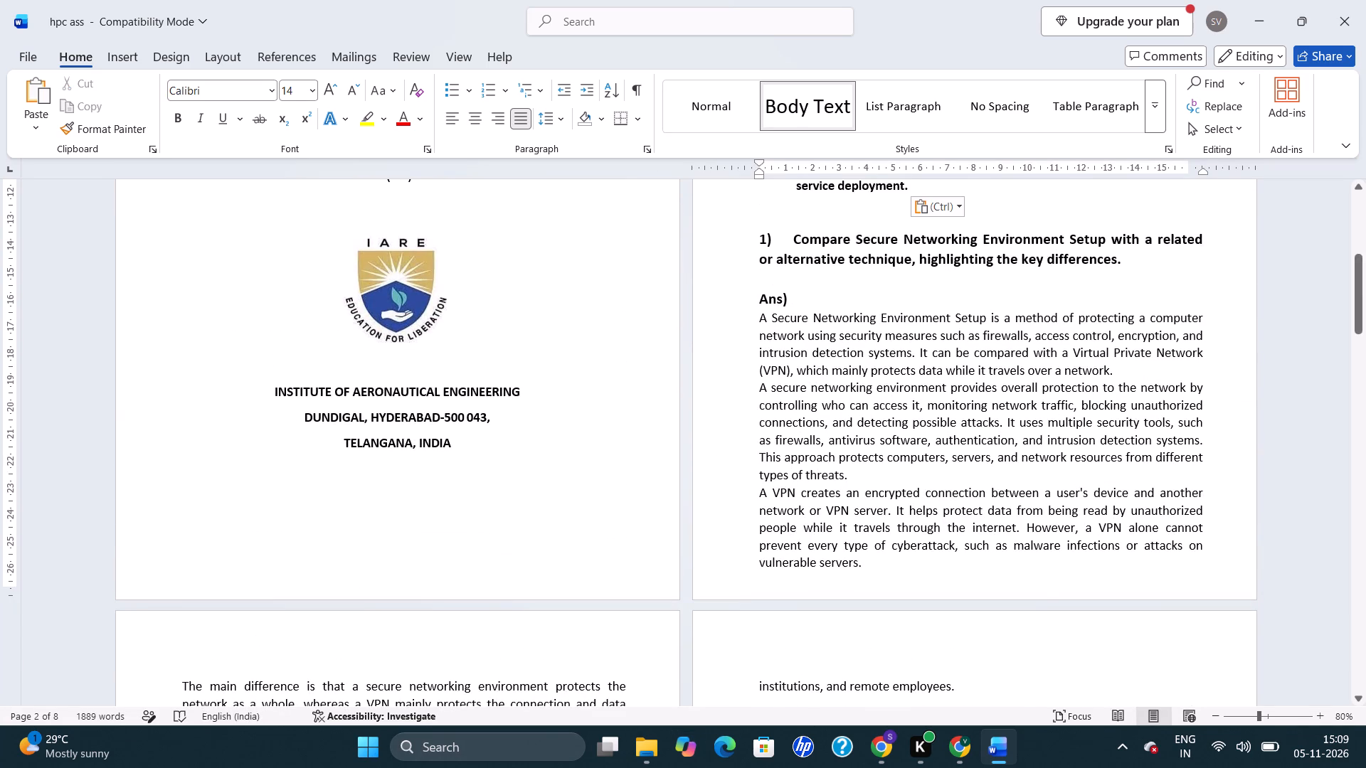
{"action": "scroll", "coordinate": [808, 504], "scroll_direction": "up", "scroll_amount": 3}
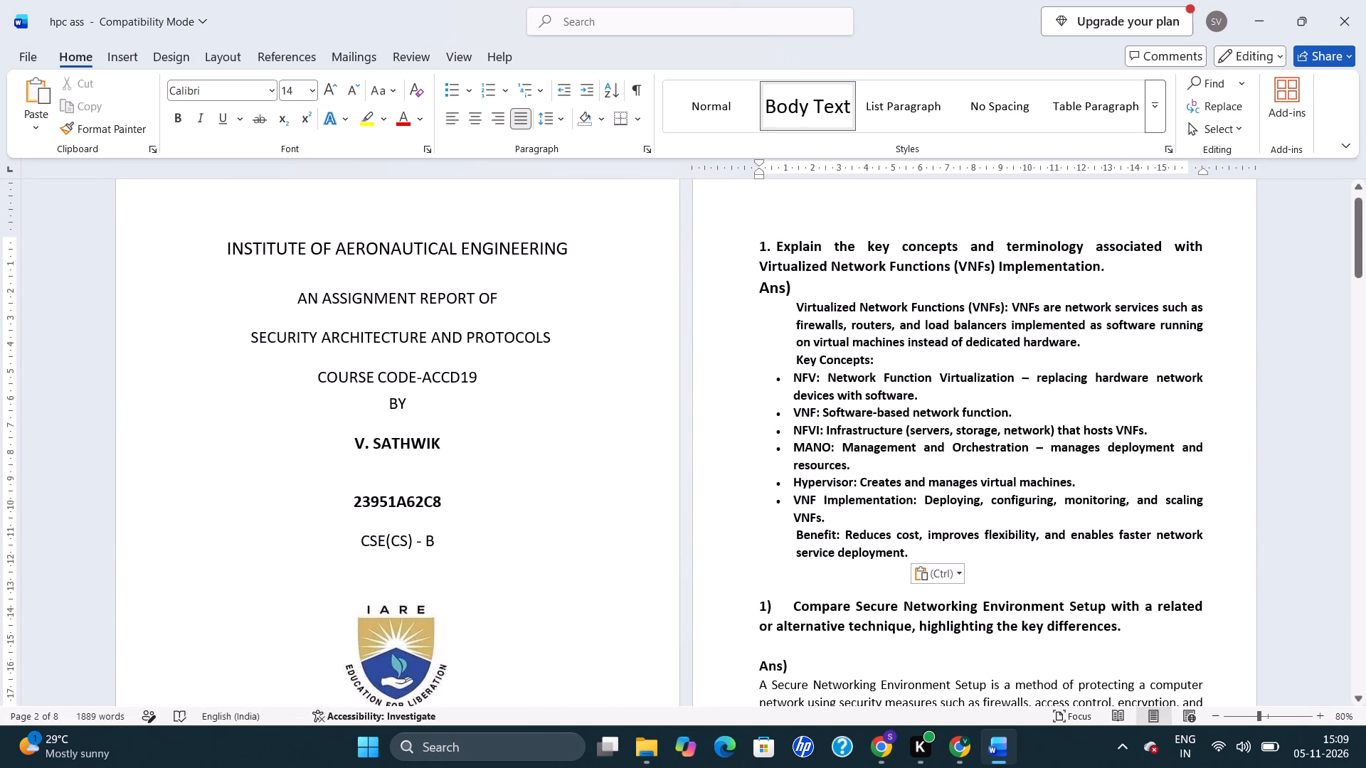
{"action": "left_click_drag", "start_coordinate": [795, 311], "coordinate": [922, 556]}
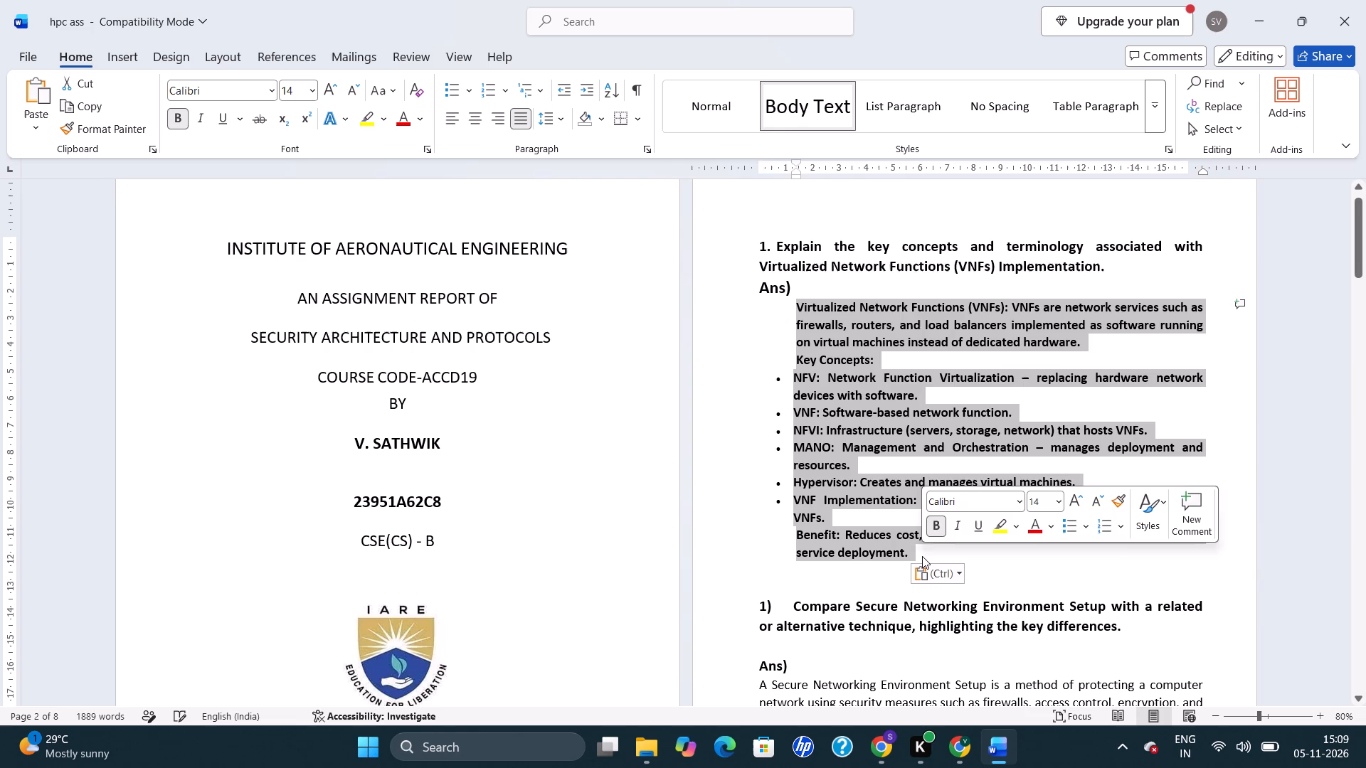
{"action": "key", "text": "ctrl+b"}
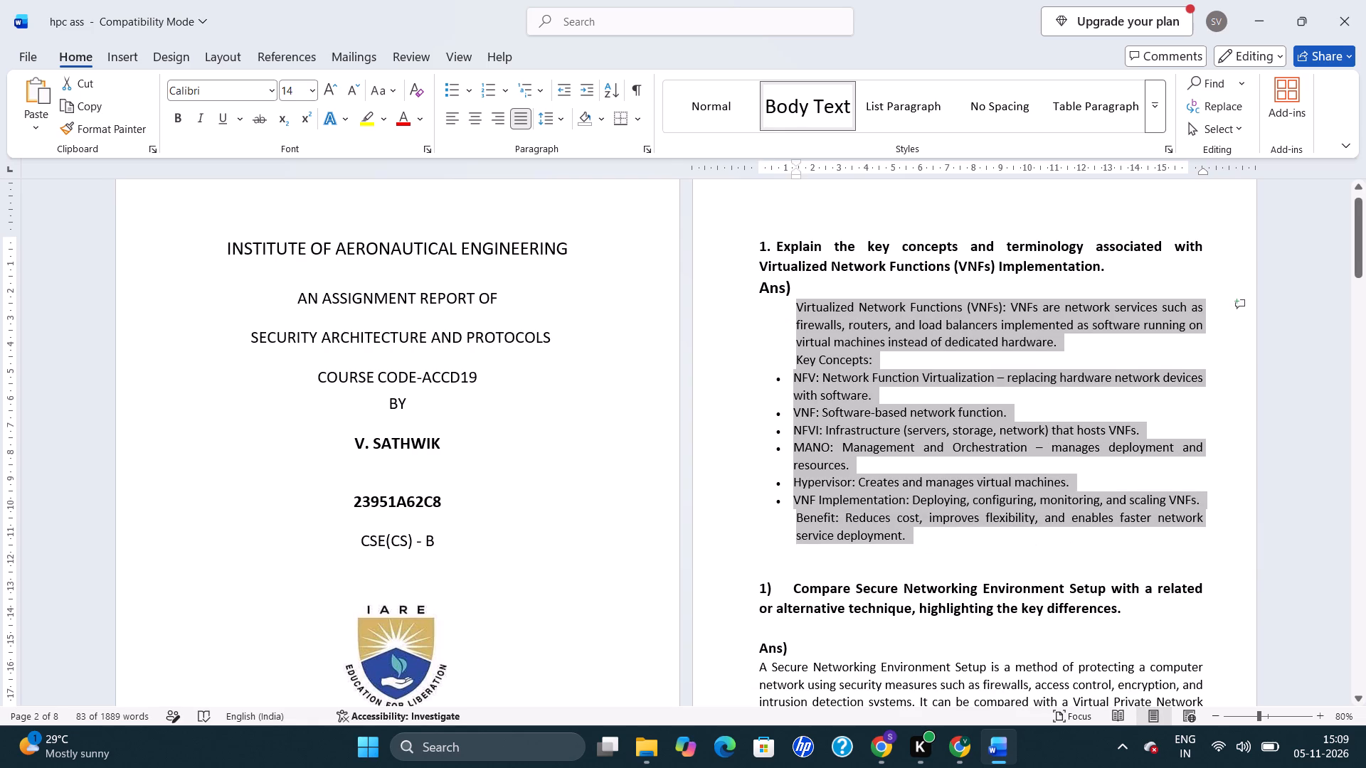
Reduce the left indent of the VNF answer so its text lines up with the Ans) heading.
{"action": "left_click_drag", "start_coordinate": [795, 173], "coordinate": [761, 176]}
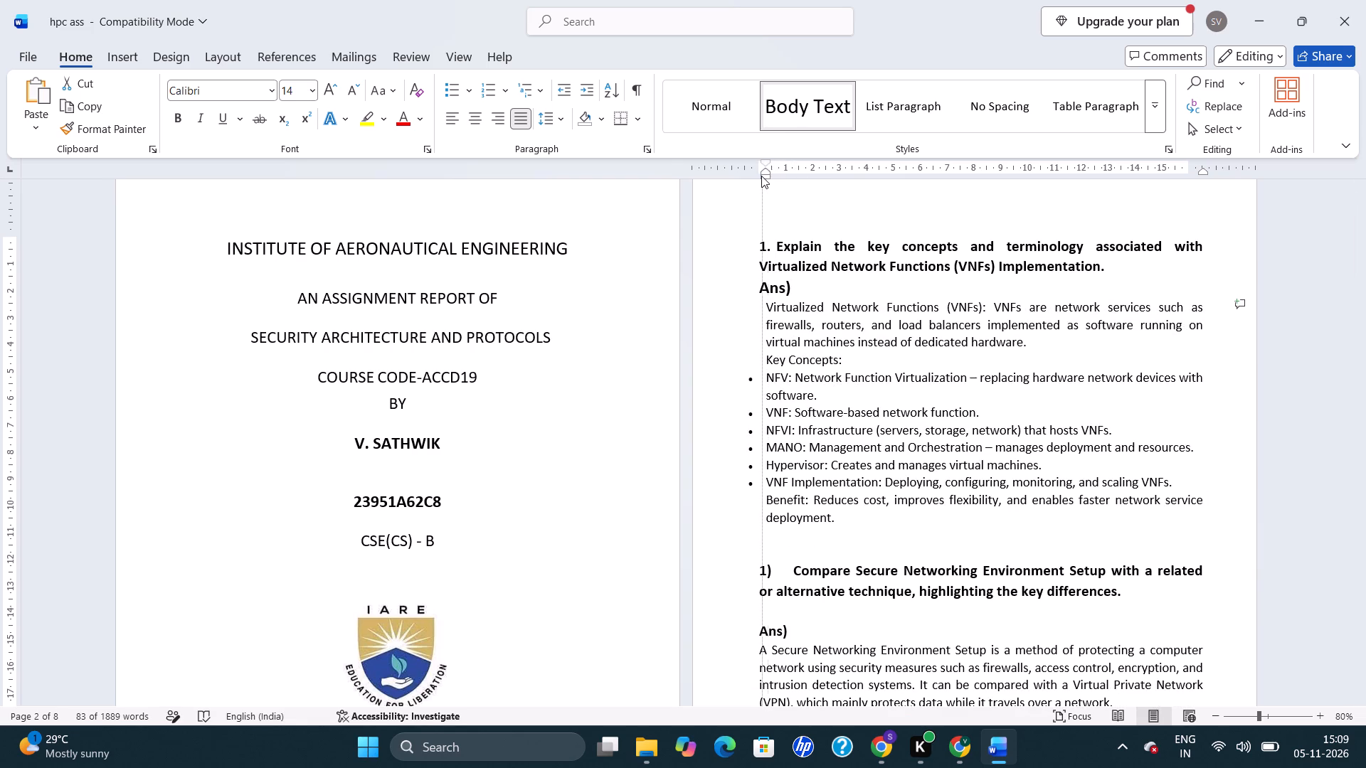
{"action": "left_click_drag", "start_coordinate": [761, 176], "coordinate": [759, 176]}
{"action": "left_click", "coordinate": [713, 264]}
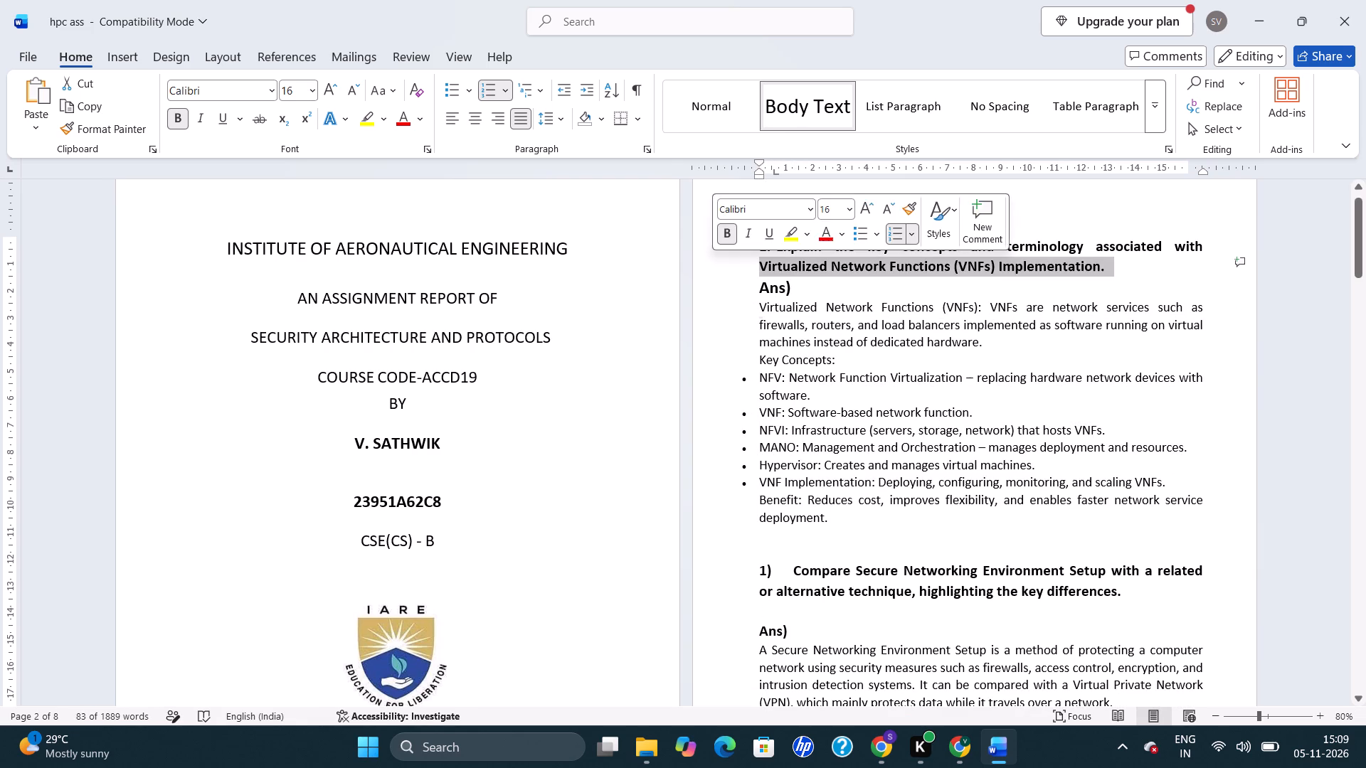
Make the Key Concepts: subheading in the VNF answer bold.
{"action": "left_click_drag", "start_coordinate": [842, 357], "coordinate": [763, 361]}
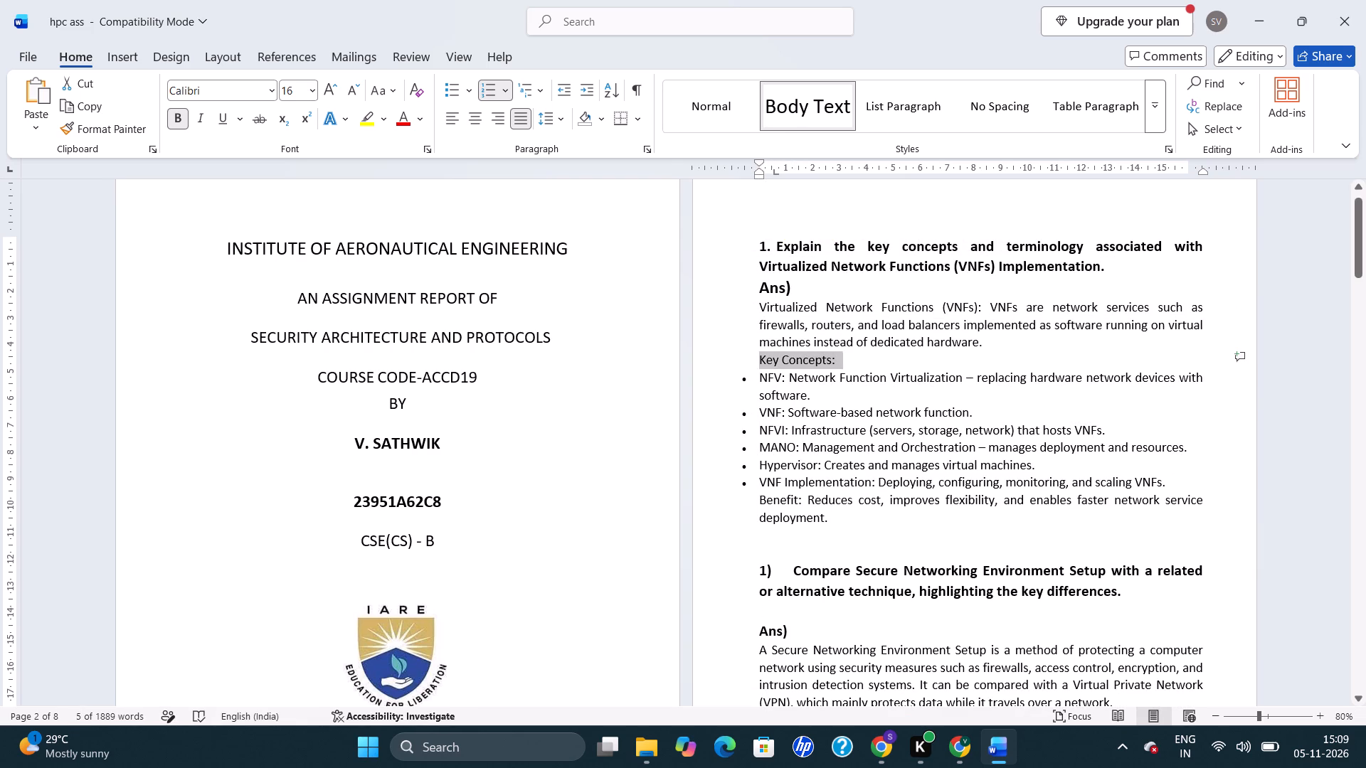
{"action": "left_click_drag", "start_coordinate": [763, 361], "coordinate": [761, 361]}
{"action": "key", "text": "ctrl+b"}
Align the key concept bullets with the page margin and set their text tab stop to about 0.5 cm.
{"action": "left_click_drag", "start_coordinate": [738, 378], "coordinate": [854, 533]}
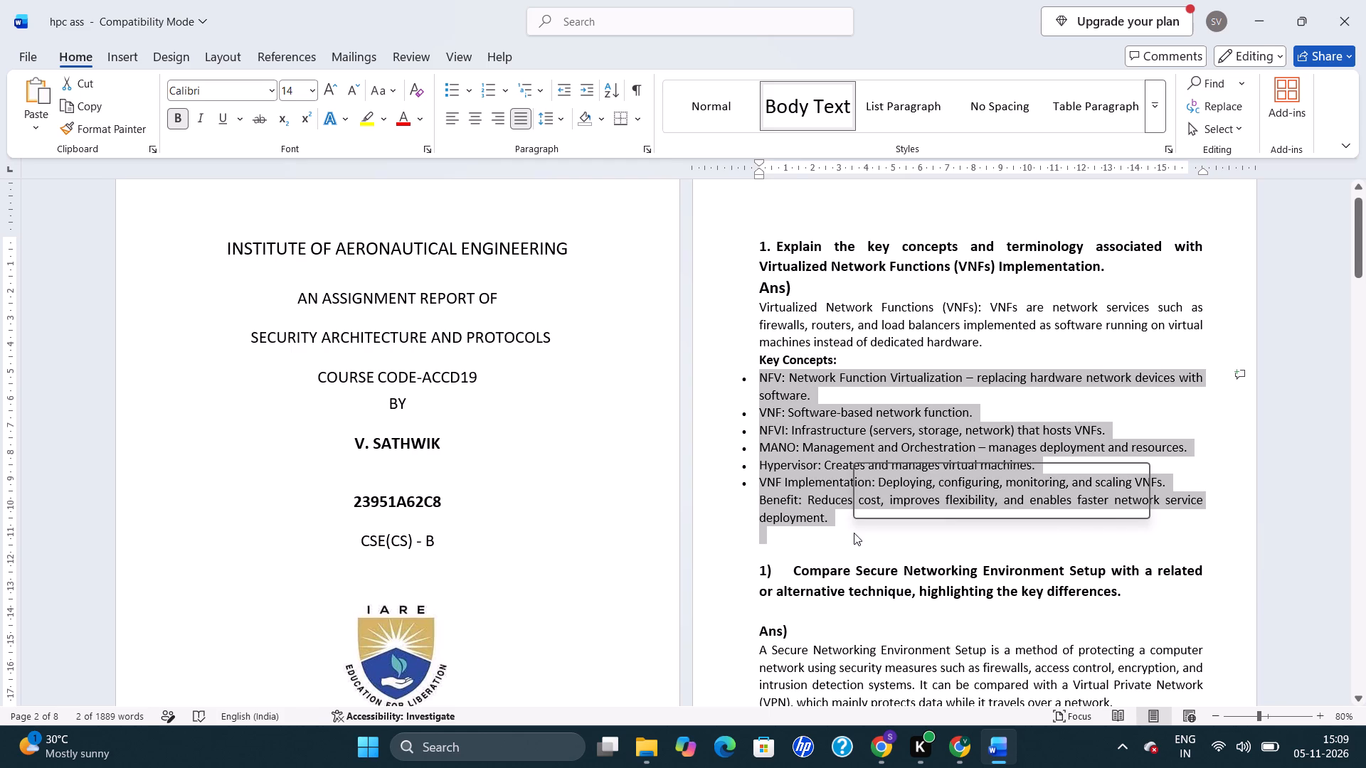
{"action": "left_click_drag", "start_coordinate": [741, 161], "coordinate": [761, 161]}
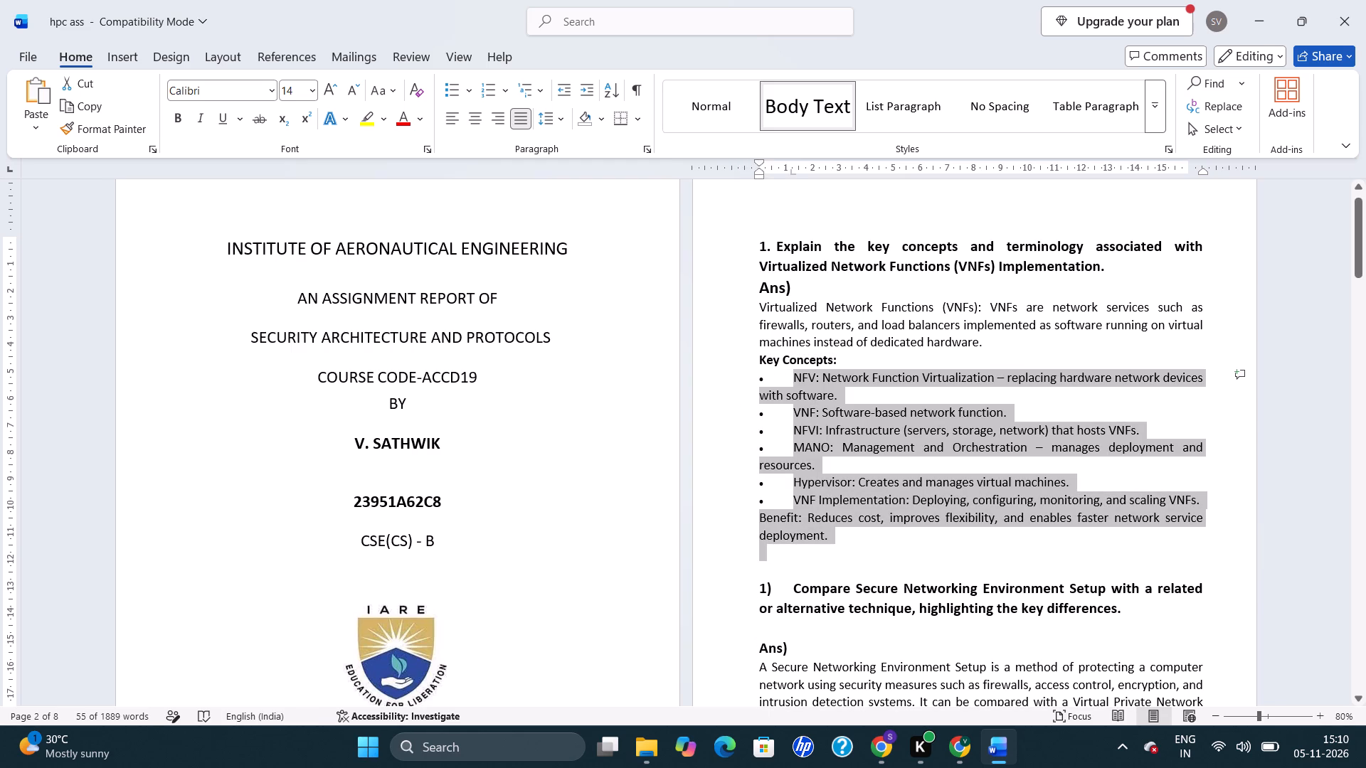
{"action": "left_click_drag", "start_coordinate": [793, 171], "coordinate": [768, 176]}
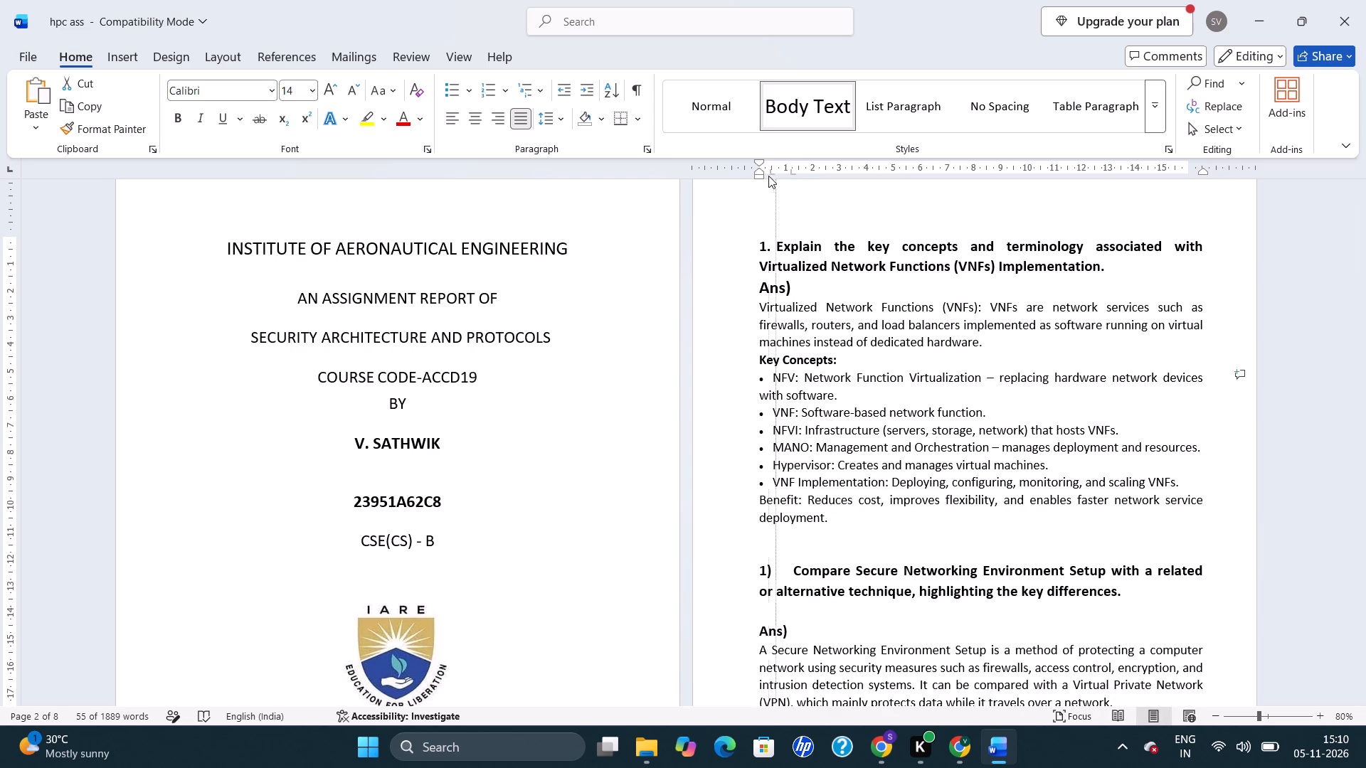
{"action": "left_click_drag", "start_coordinate": [768, 176], "coordinate": [768, 176]}
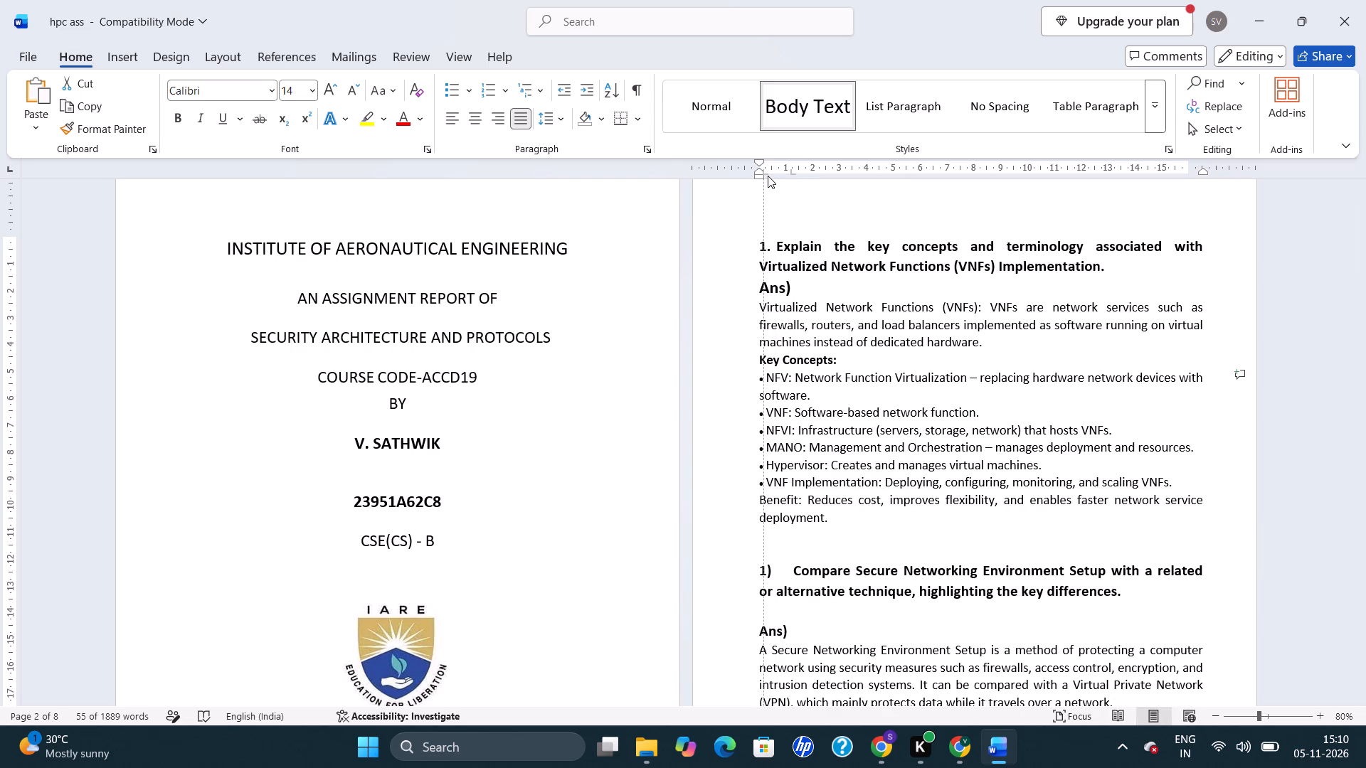
{"action": "left_click_drag", "start_coordinate": [768, 176], "coordinate": [771, 176]}
{"action": "left_click_drag", "start_coordinate": [771, 176], "coordinate": [773, 176]}
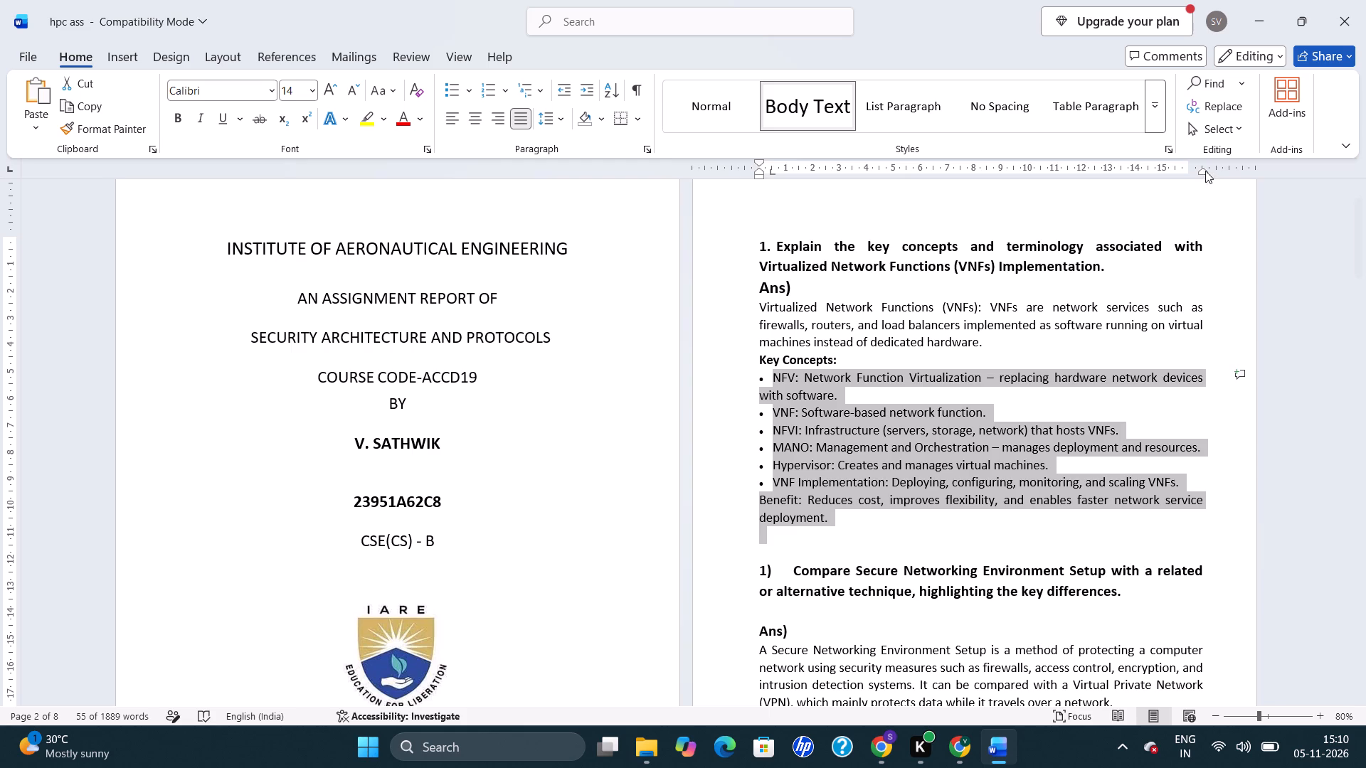
Adjust the right indent of the key concept bullets and Benefit paragraph to about 16 cm on the ruler.
{"action": "left_click_drag", "start_coordinate": [1202, 174], "coordinate": [1210, 173]}
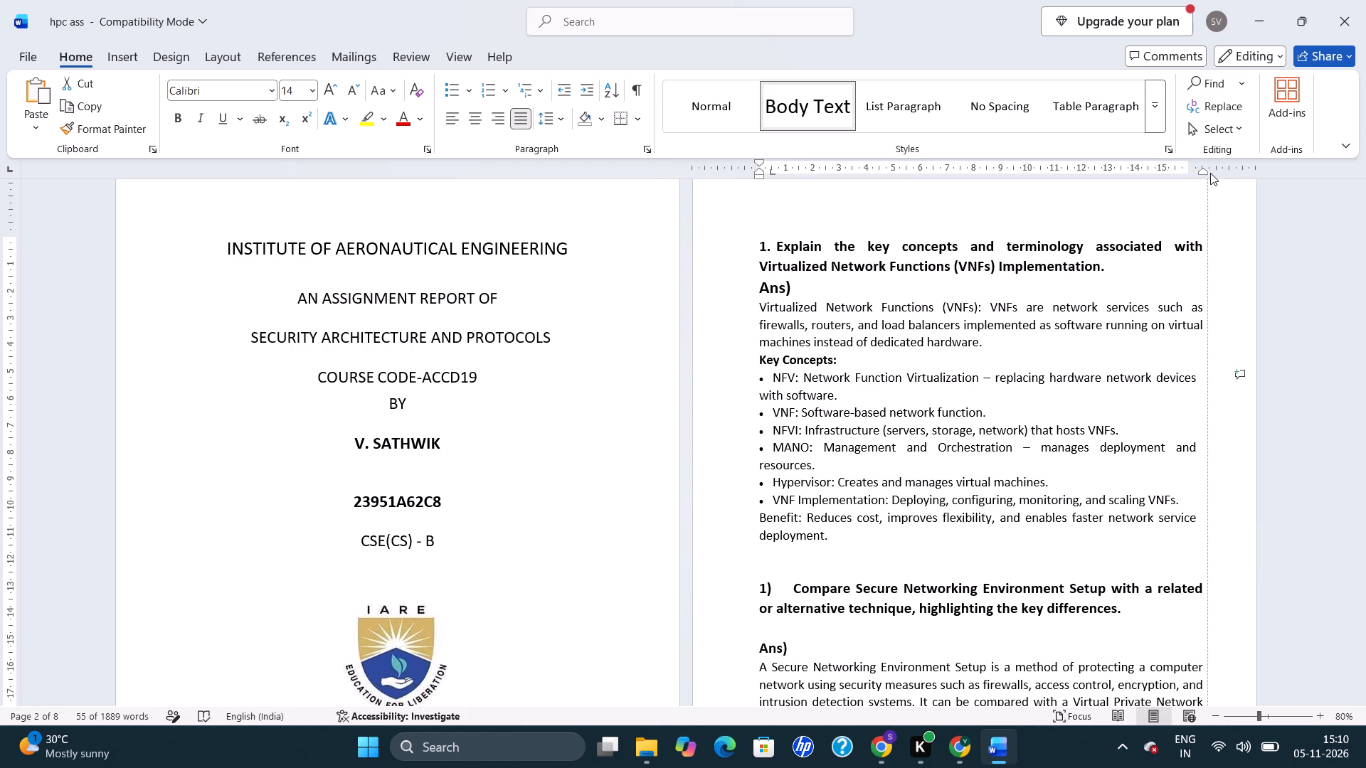
{"action": "left_click_drag", "start_coordinate": [1210, 173], "coordinate": [1239, 172]}
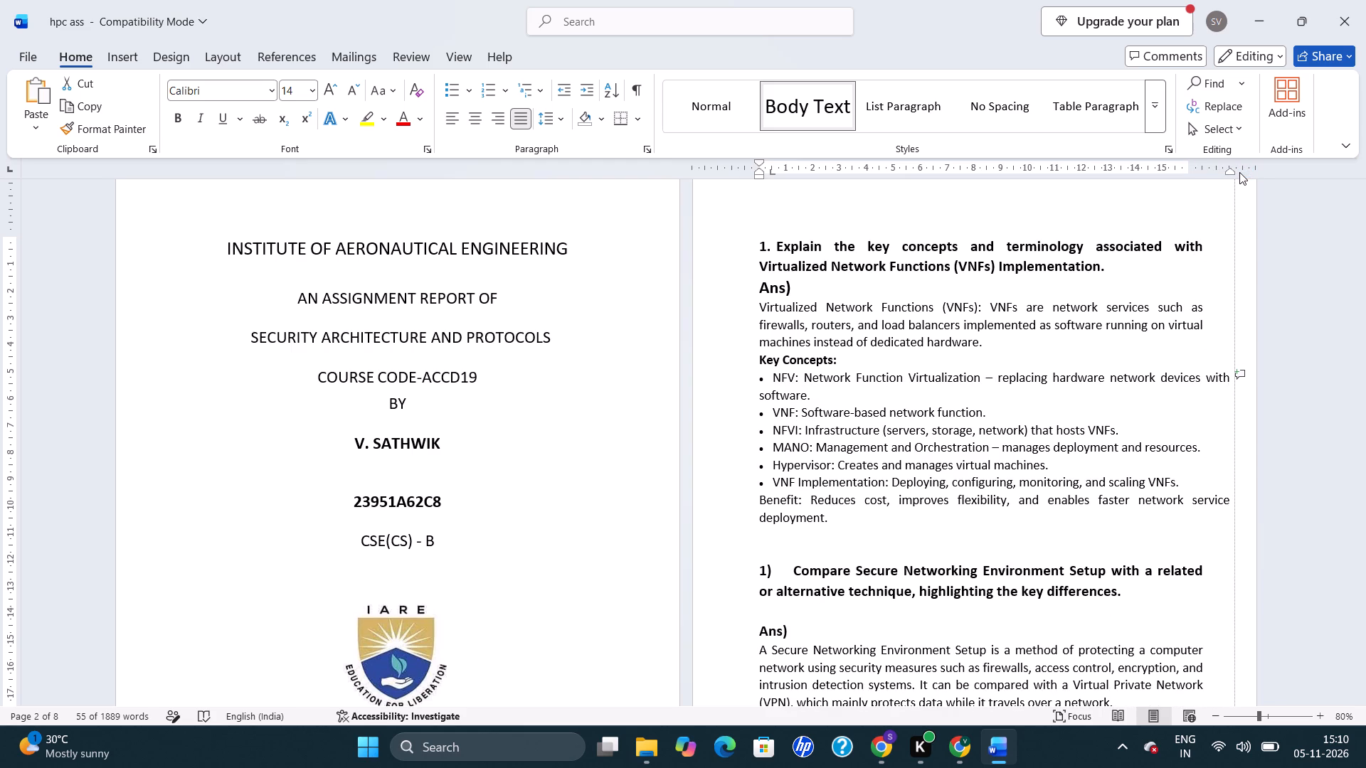
{"action": "left_click_drag", "start_coordinate": [1239, 172], "coordinate": [1197, 171]}
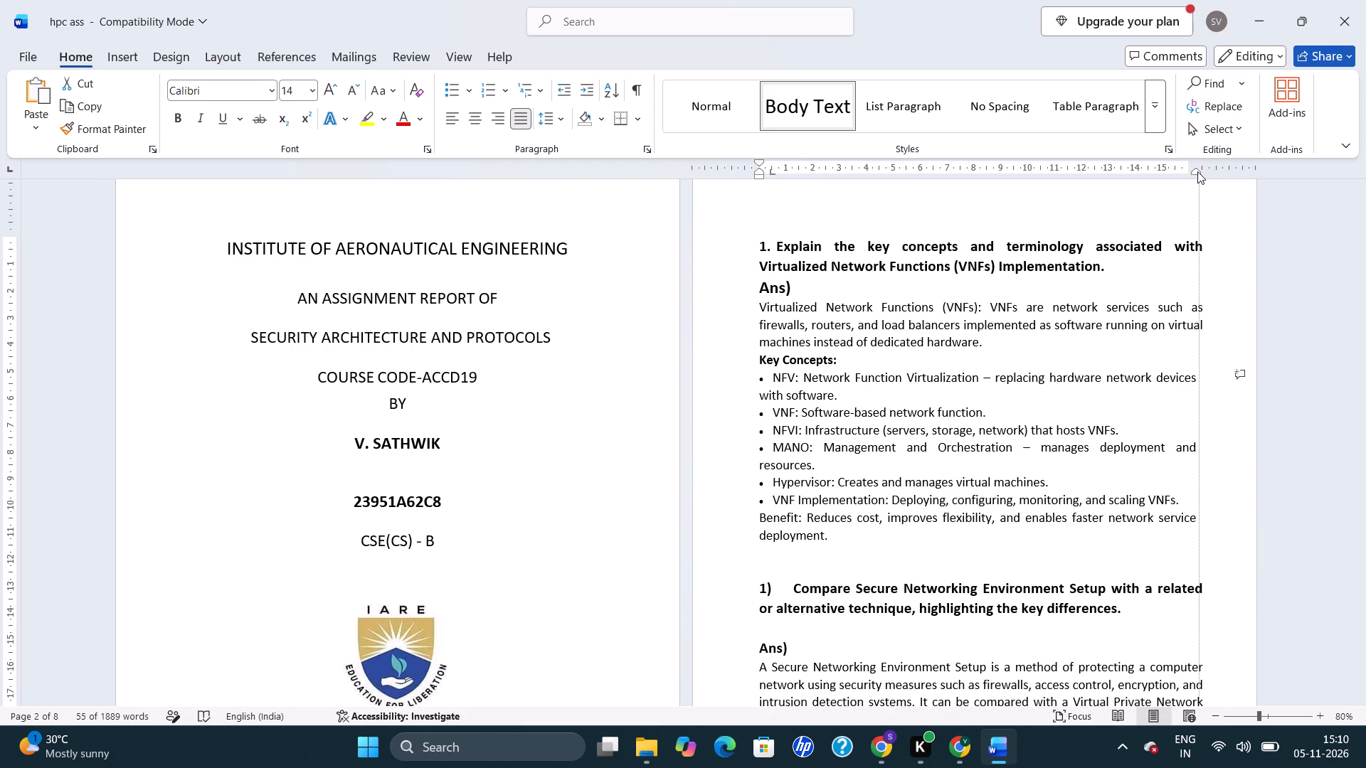
{"action": "left_click_drag", "start_coordinate": [1197, 171], "coordinate": [1189, 171]}
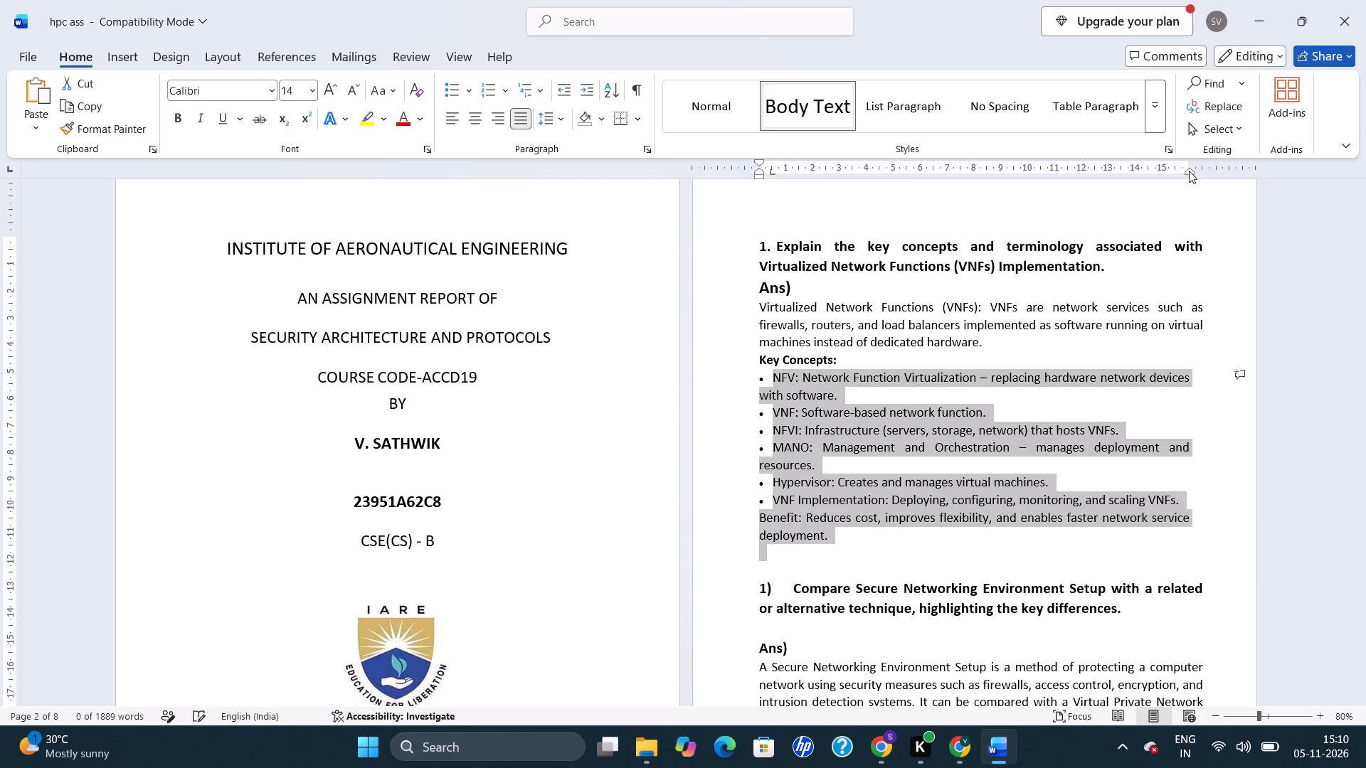
Indent the wrapped second line of the NFV bullet to line up with the bullet's text.
{"action": "left_click", "coordinate": [764, 396]}
{"action": "key", "text": "Left"}
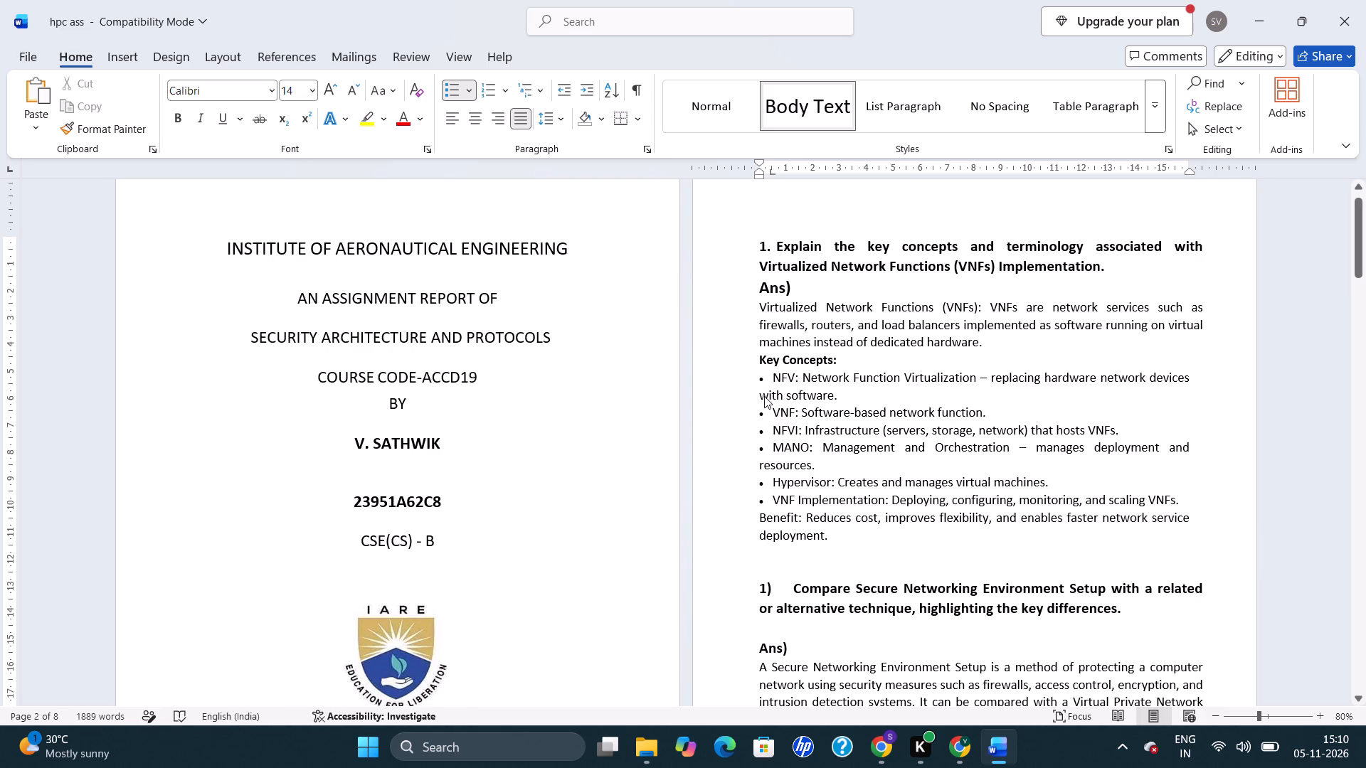
{"action": "key", "text": "Tab"}
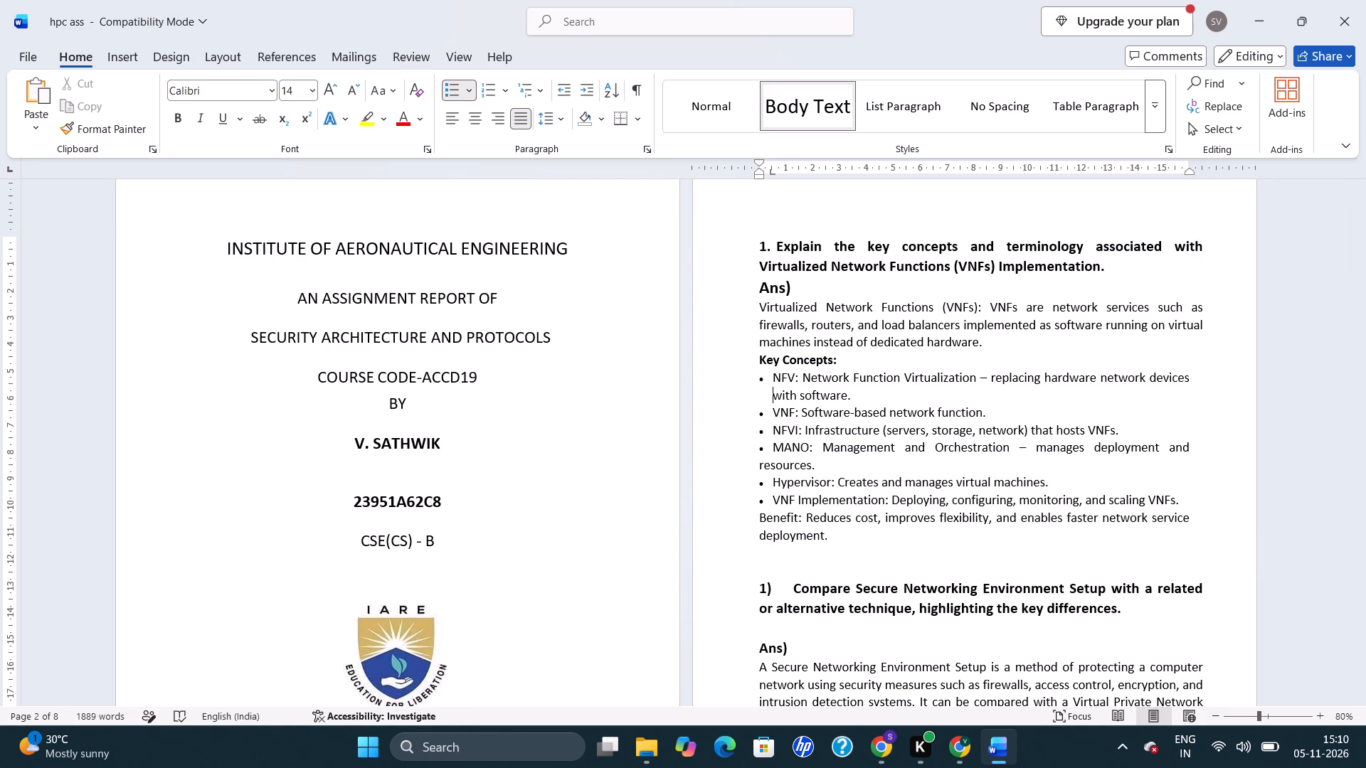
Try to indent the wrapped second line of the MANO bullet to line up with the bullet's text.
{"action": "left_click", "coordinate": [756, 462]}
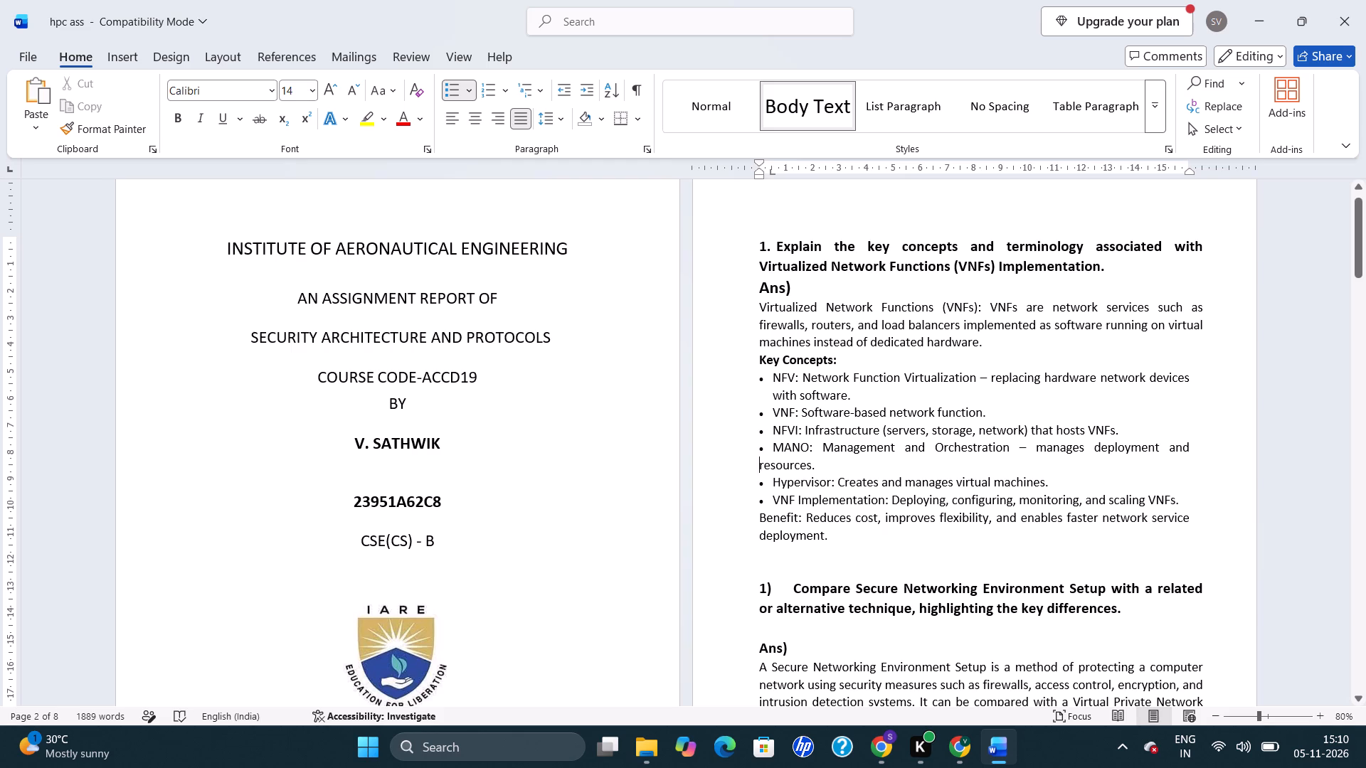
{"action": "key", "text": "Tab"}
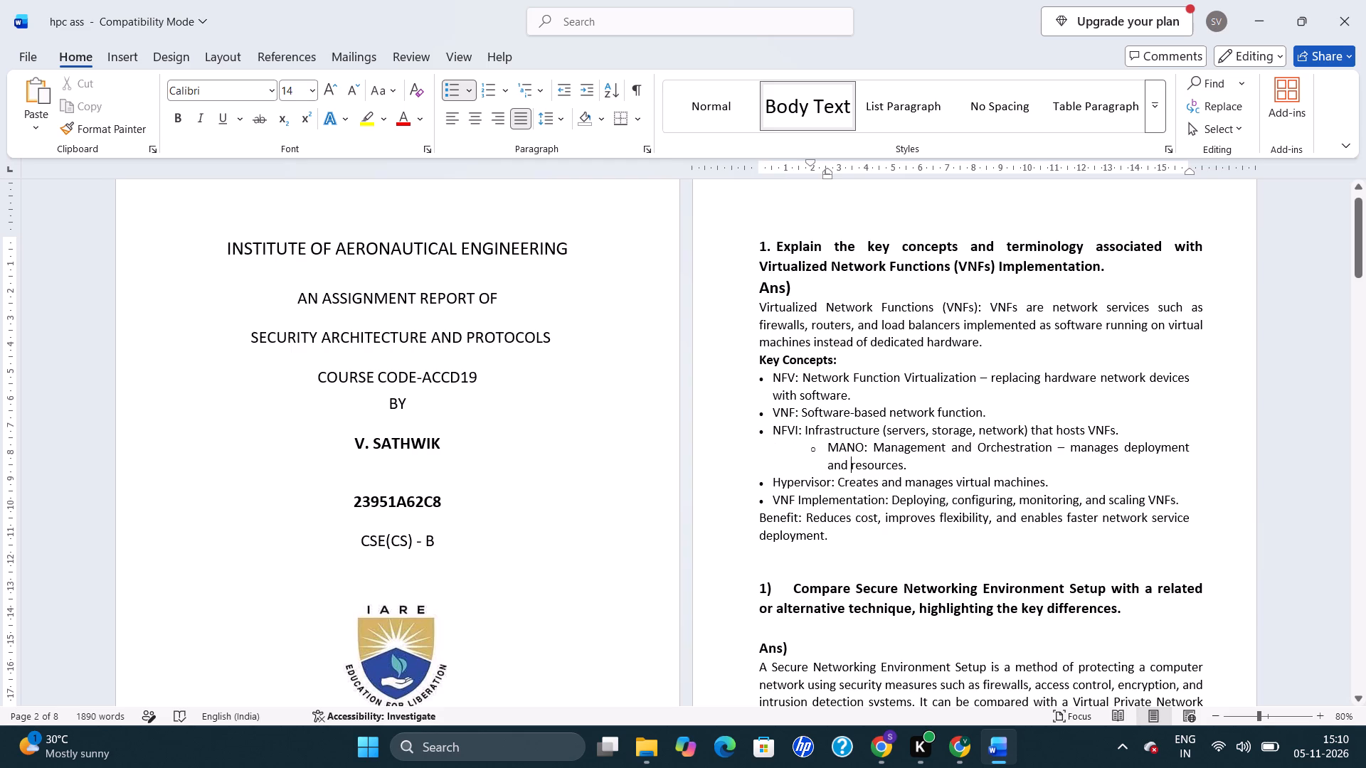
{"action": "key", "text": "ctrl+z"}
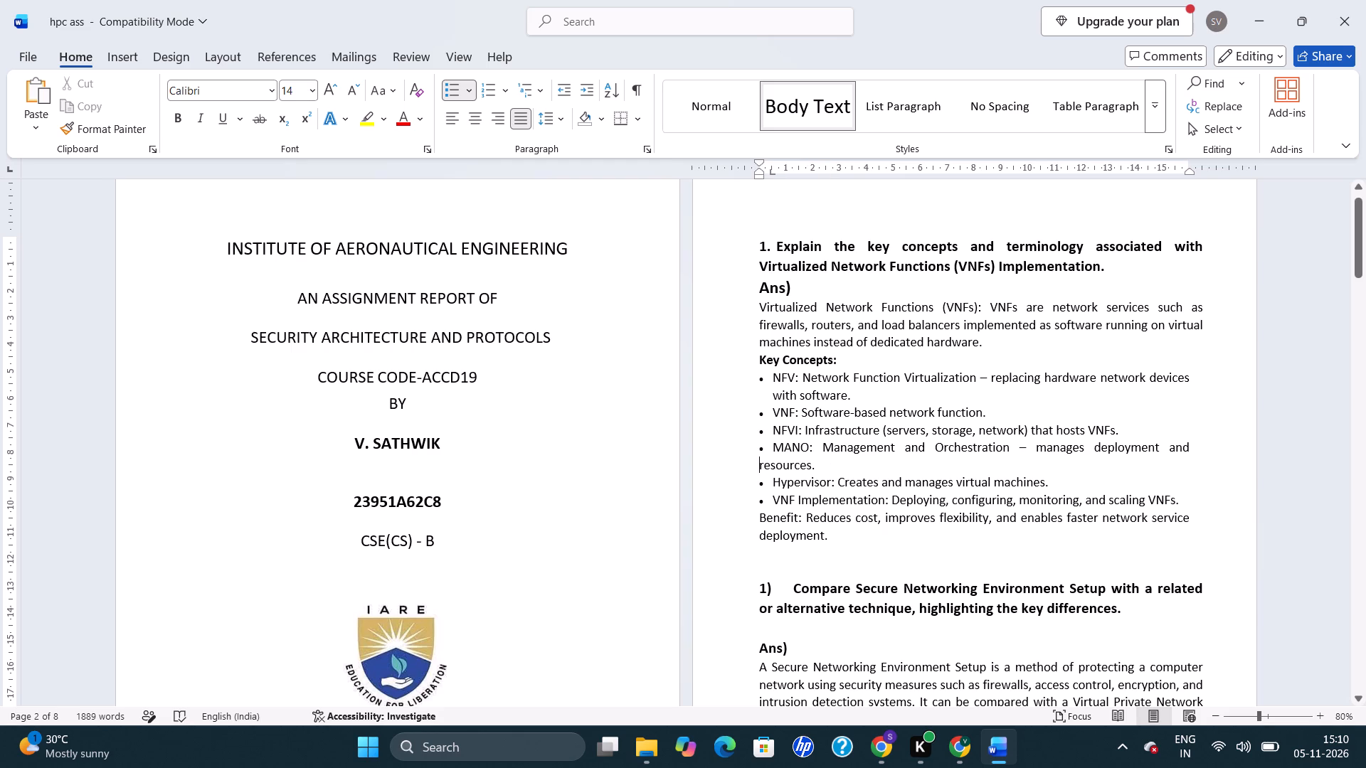
Insert two spaces before the word "resources" in the MANO bullet.
{"action": "key", "text": "space"}
{"action": "key", "text": "space"}
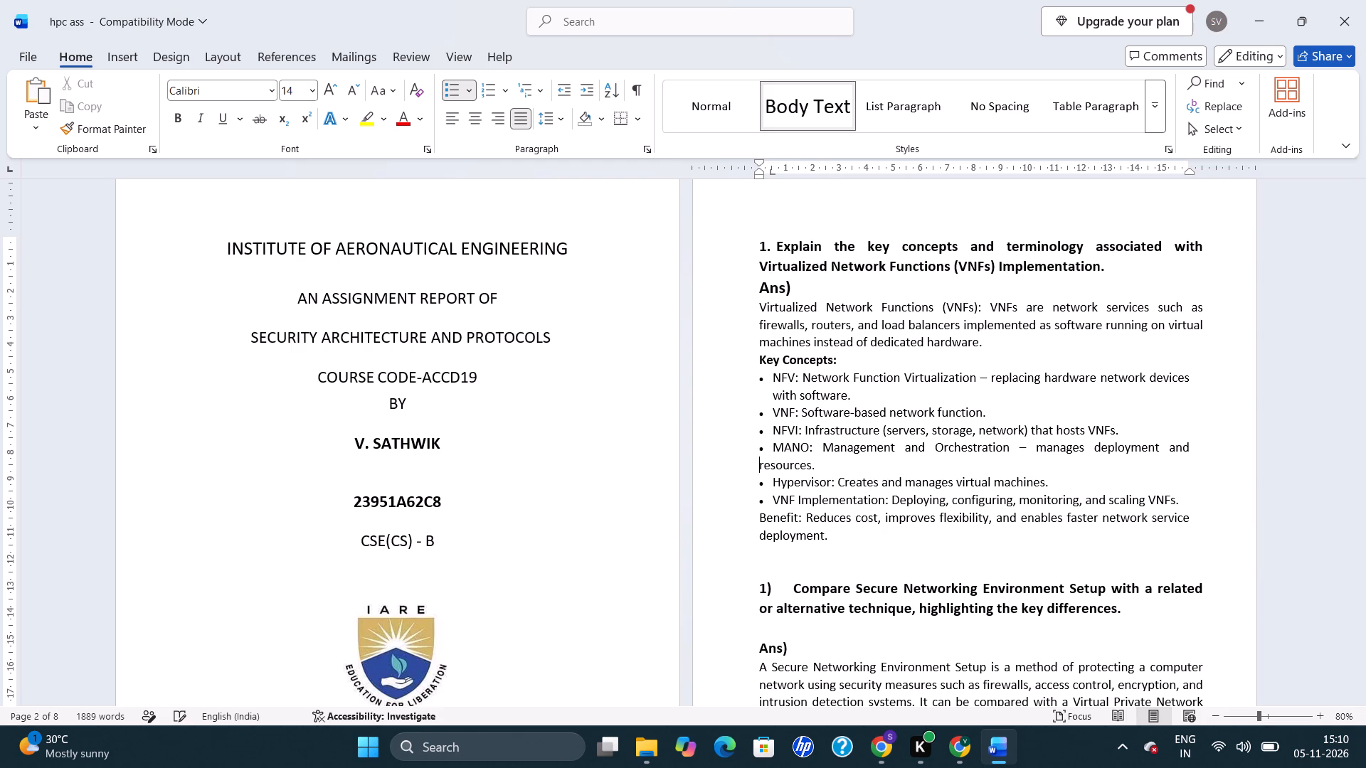
{"action": "left_click", "coordinate": [772, 173]}
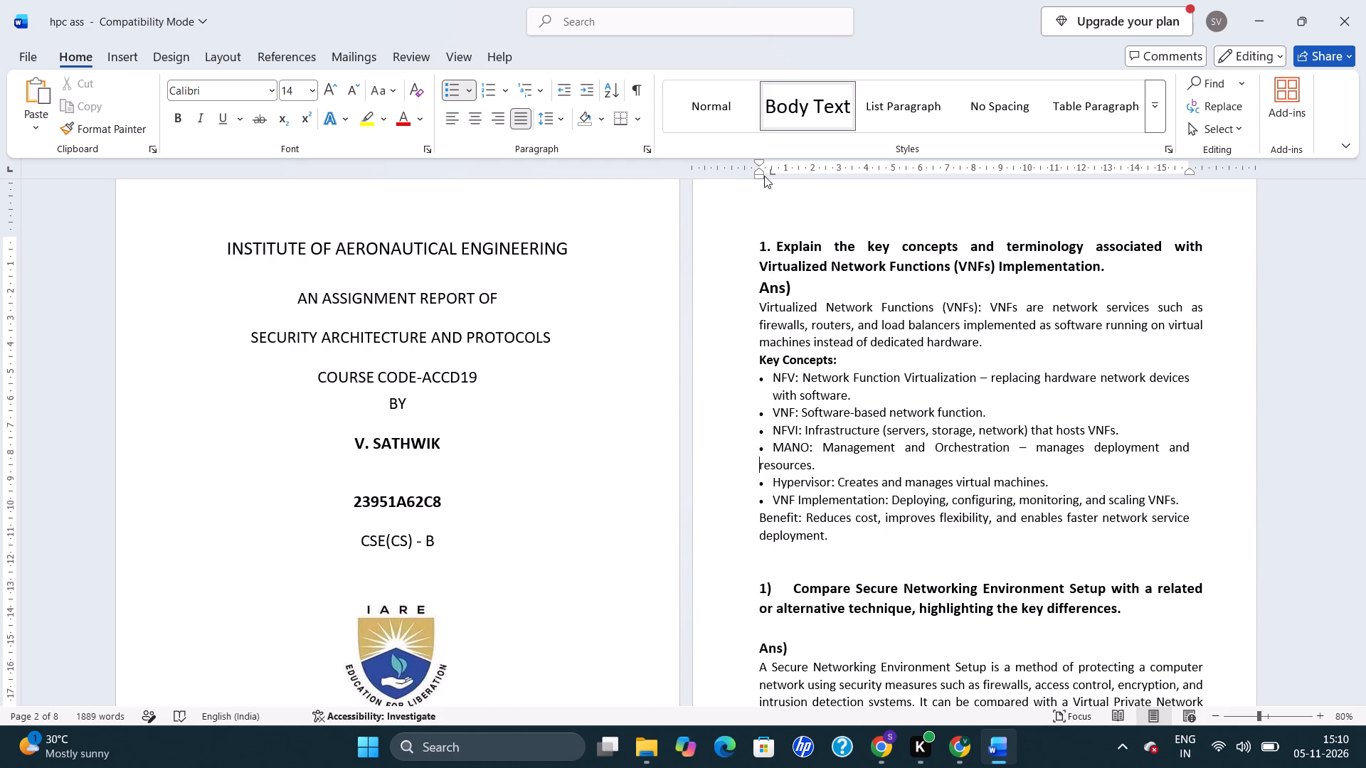
{"action": "left_click", "coordinate": [759, 174]}
{"action": "left_click", "coordinate": [816, 467]}
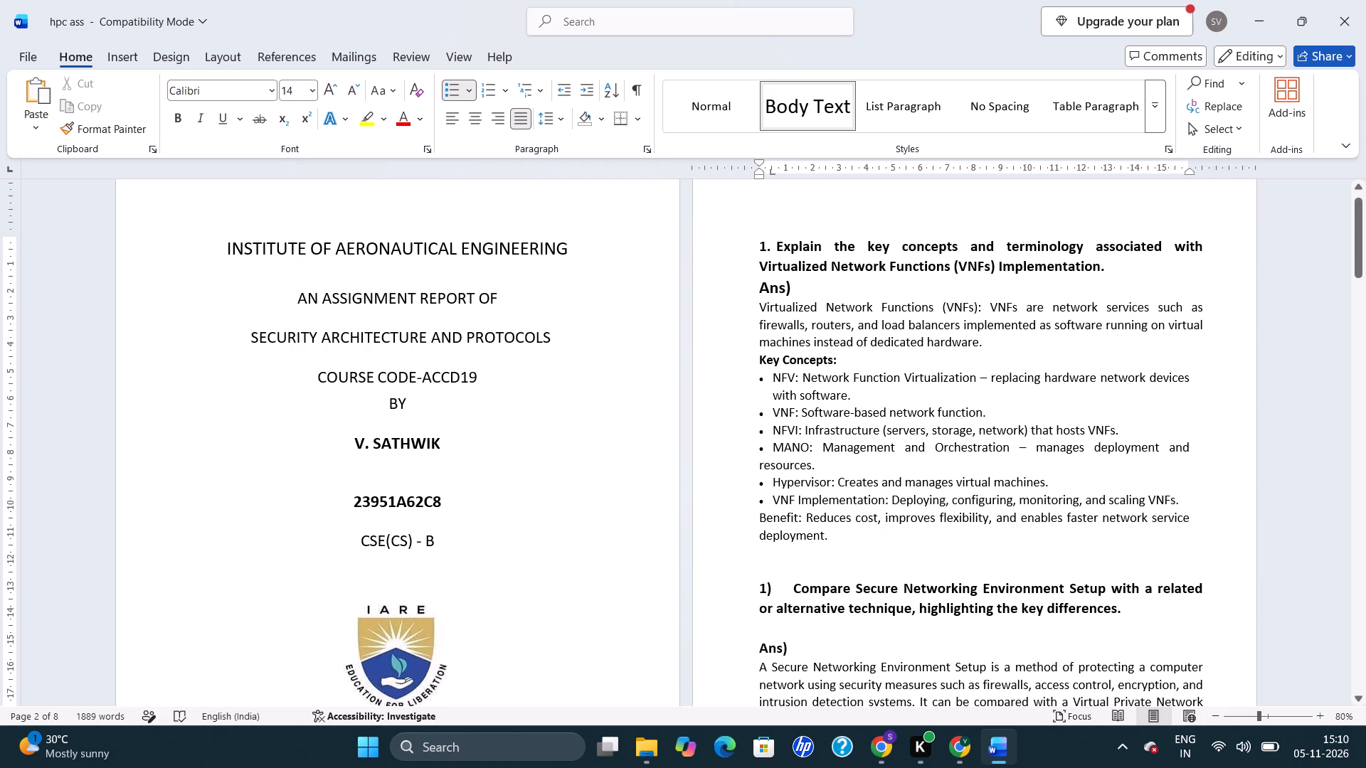
Shorten the MANO bullet to read "MANO: Manages deployment and resources." by removing the Management and Orchestration wording.
{"action": "left_click", "coordinate": [1037, 444]}
{"action": "key", "text": "BackSpace"}
{"action": "key", "text": "BackSpace"}
{"action": "key", "text": "BackSpace"}
{"action": "key", "text": "BackSpace"}
{"action": "key", "text": "BackSpace"}
{"action": "key", "text": "BackSpace"}
{"action": "key", "text": "BackSpace"}
{"action": "key", "text": "BackSpace"}
{"action": "key", "text": "BackSpace"}
{"action": "key", "text": "BackSpace"}
{"action": "key", "text": "BackSpace"}
{"action": "key", "text": "BackSpace"}
{"action": "key", "text": "BackSpace"}
{"action": "key", "text": "BackSpace"}
{"action": "key", "text": "BackSpace"}
{"action": "key", "text": "BackSpace"}
{"action": "key", "text": "BackSpace"}
{"action": "key", "text": "BackSpace"}
{"action": "key", "text": "BackSpace"}
{"action": "key", "text": "BackSpace"}
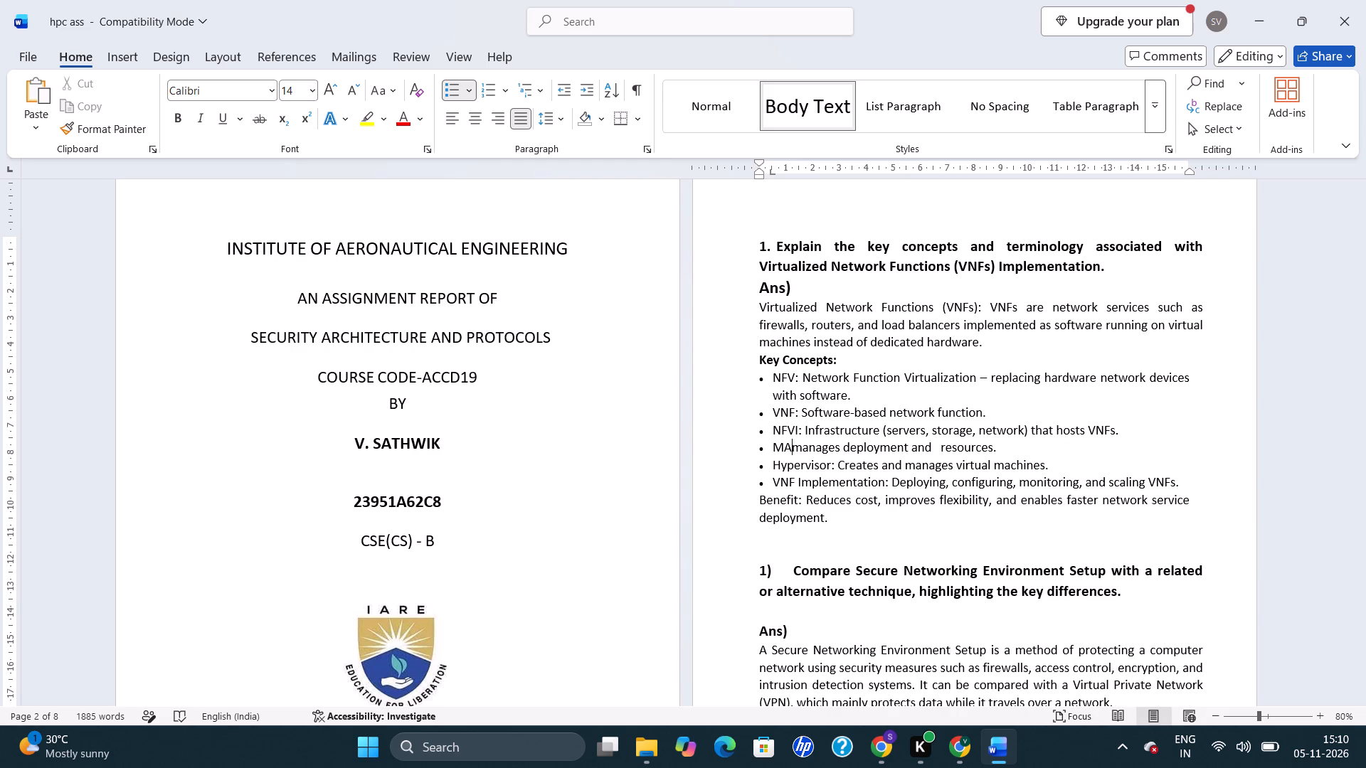
{"action": "type", "text": "N0"}
{"action": "key", "text": "BackSpace"}
{"action": "type", "text": "O:"}
{"action": "key", "text": "space"}
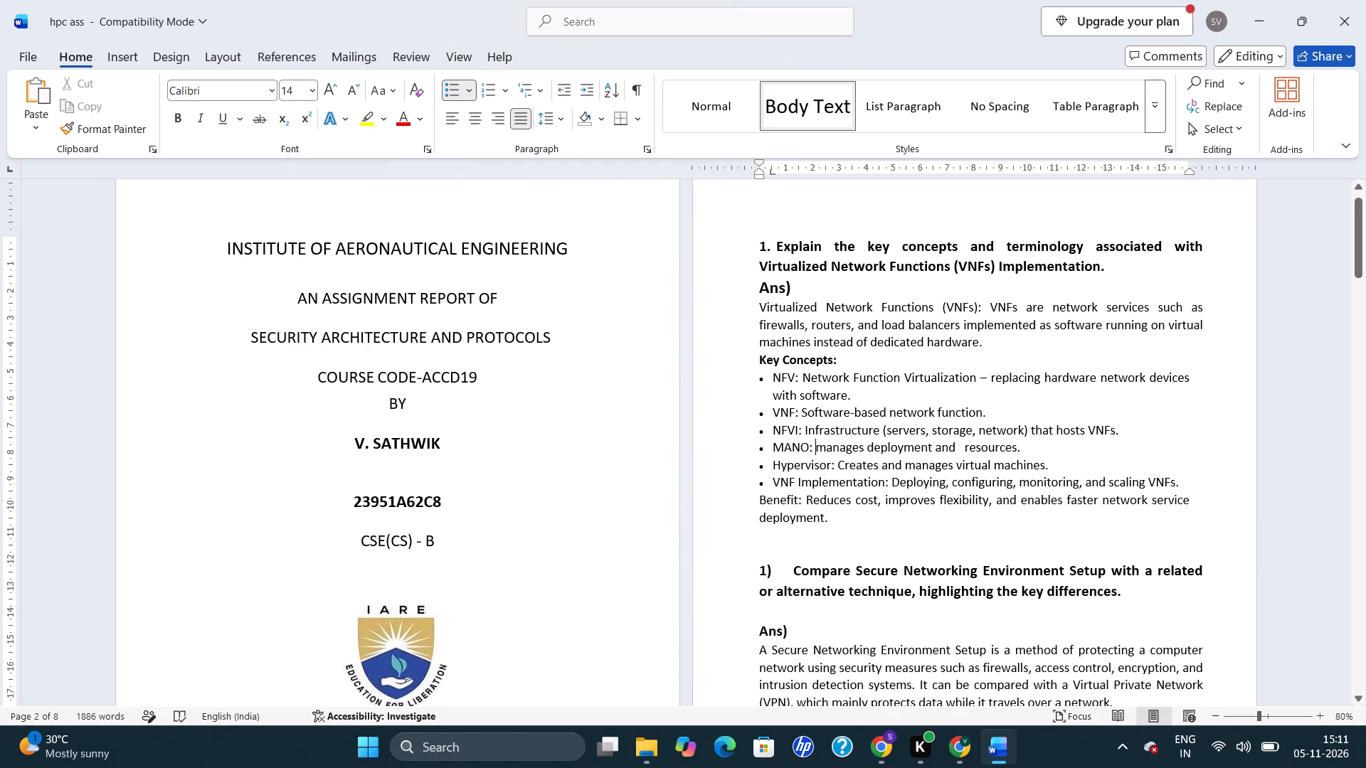
{"action": "key", "text": "Right"}
{"action": "key", "text": "BackSpace"}
{"action": "key", "text": "m"}
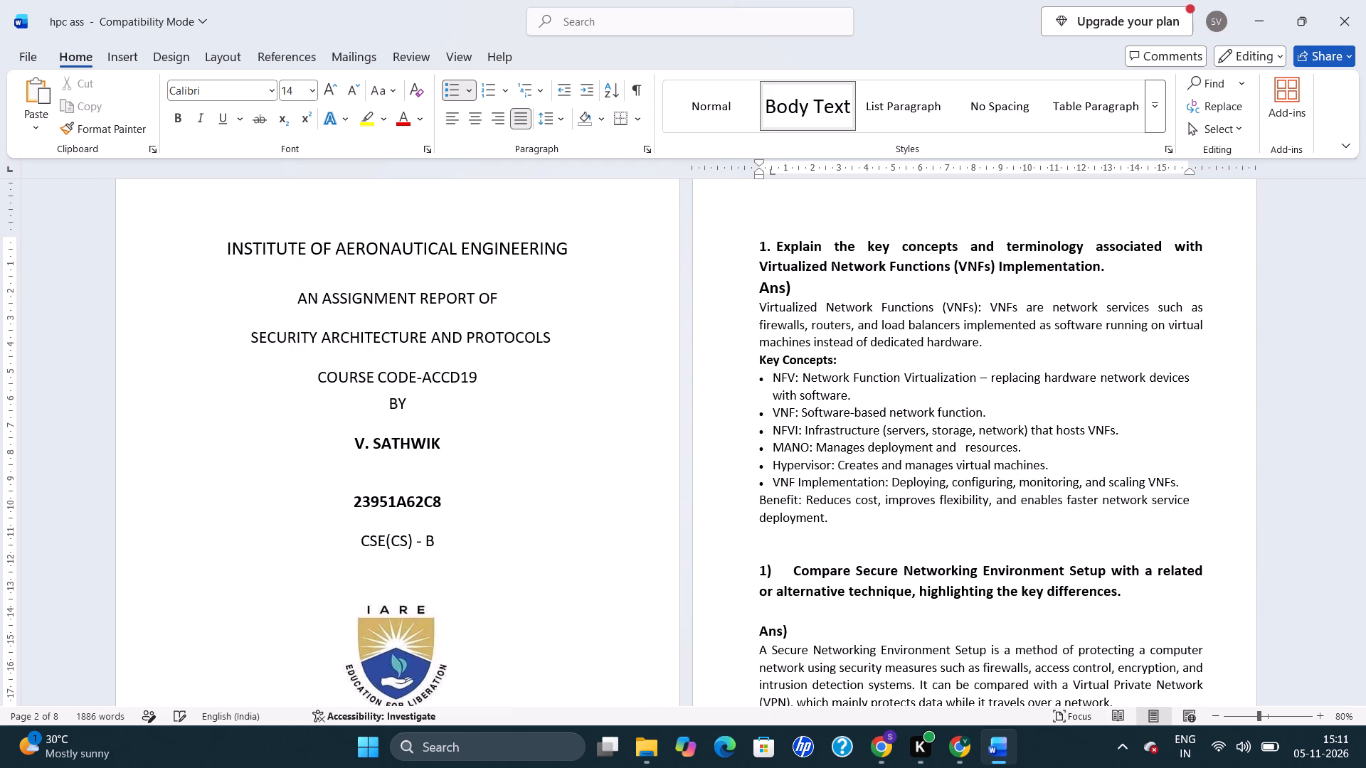
Make the "Benefit:" label at the end of the VNF answer bold.
{"action": "scroll", "coordinate": [1057, 446], "scroll_direction": "down", "scroll_amount": 1}
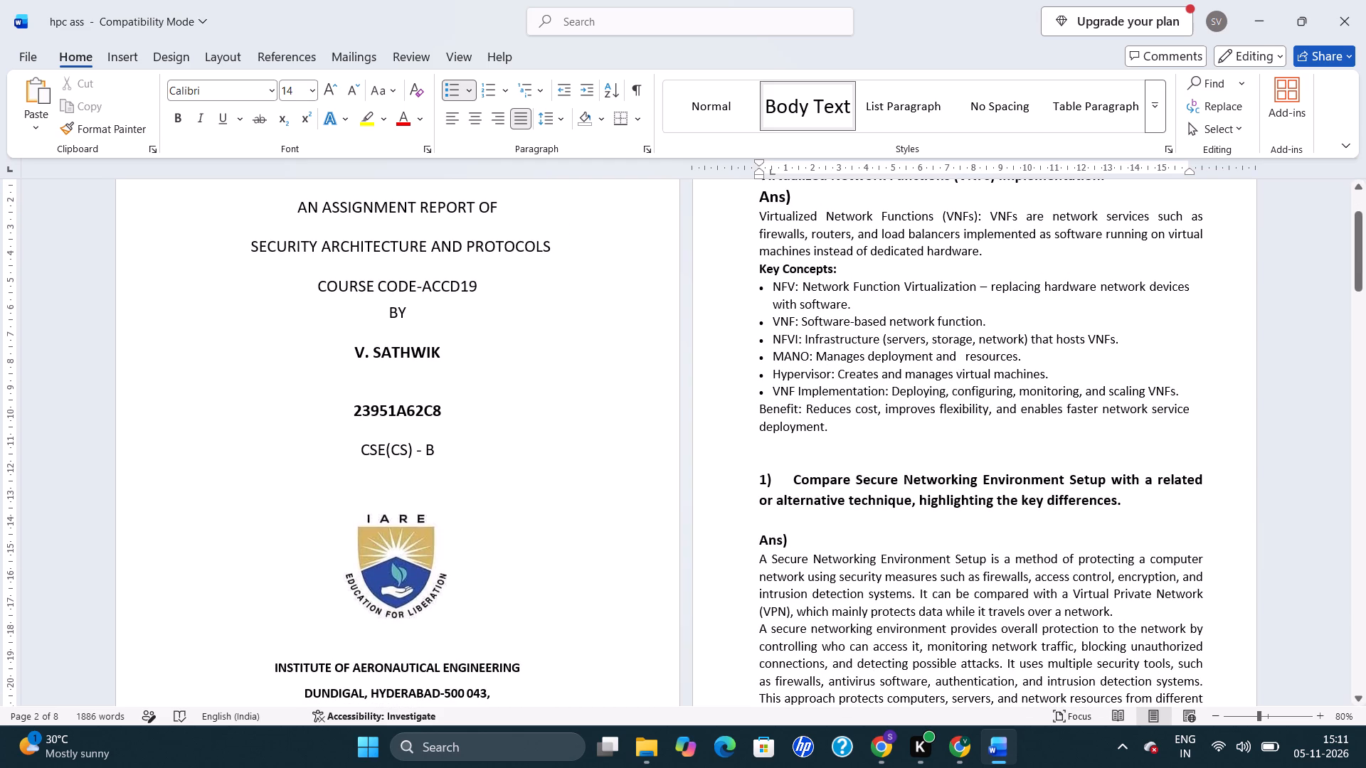
{"action": "left_click_drag", "start_coordinate": [805, 410], "coordinate": [764, 406]}
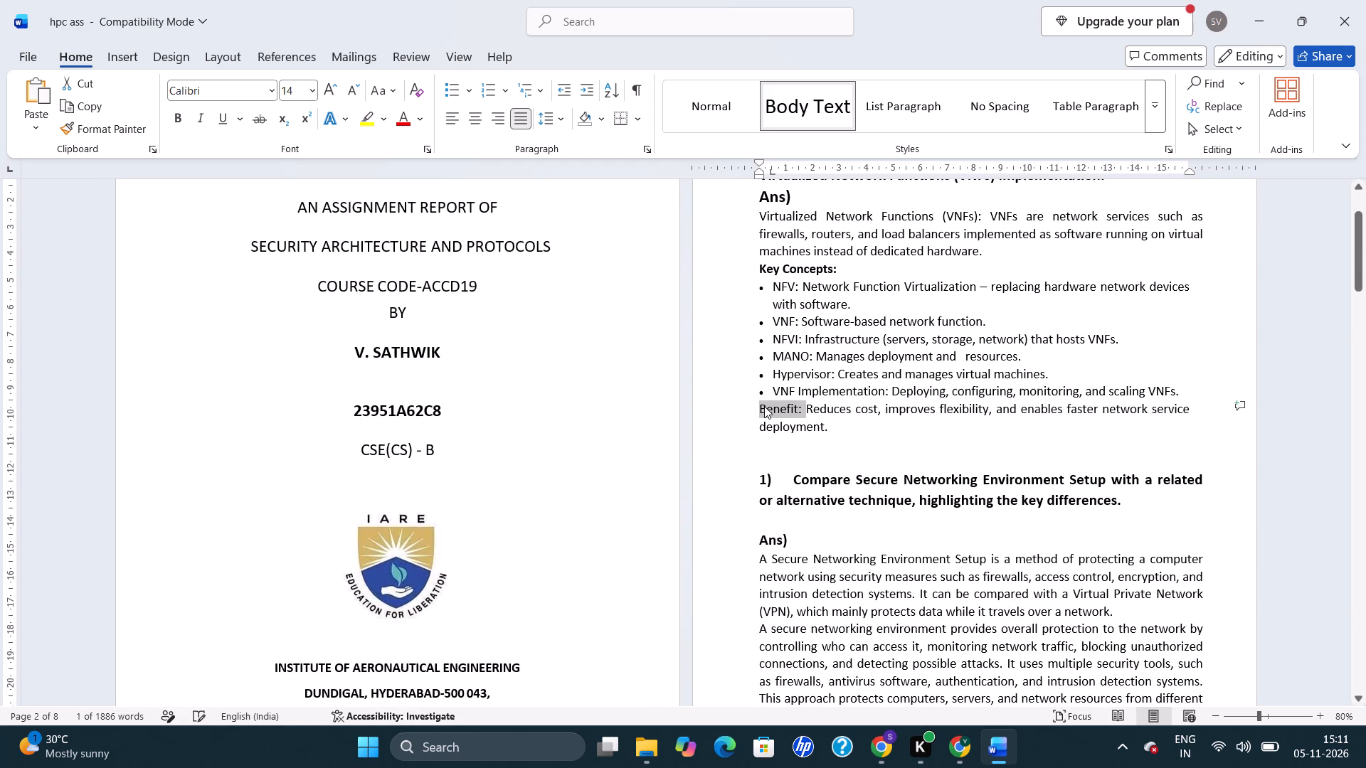
{"action": "key", "text": "ctrl+b"}
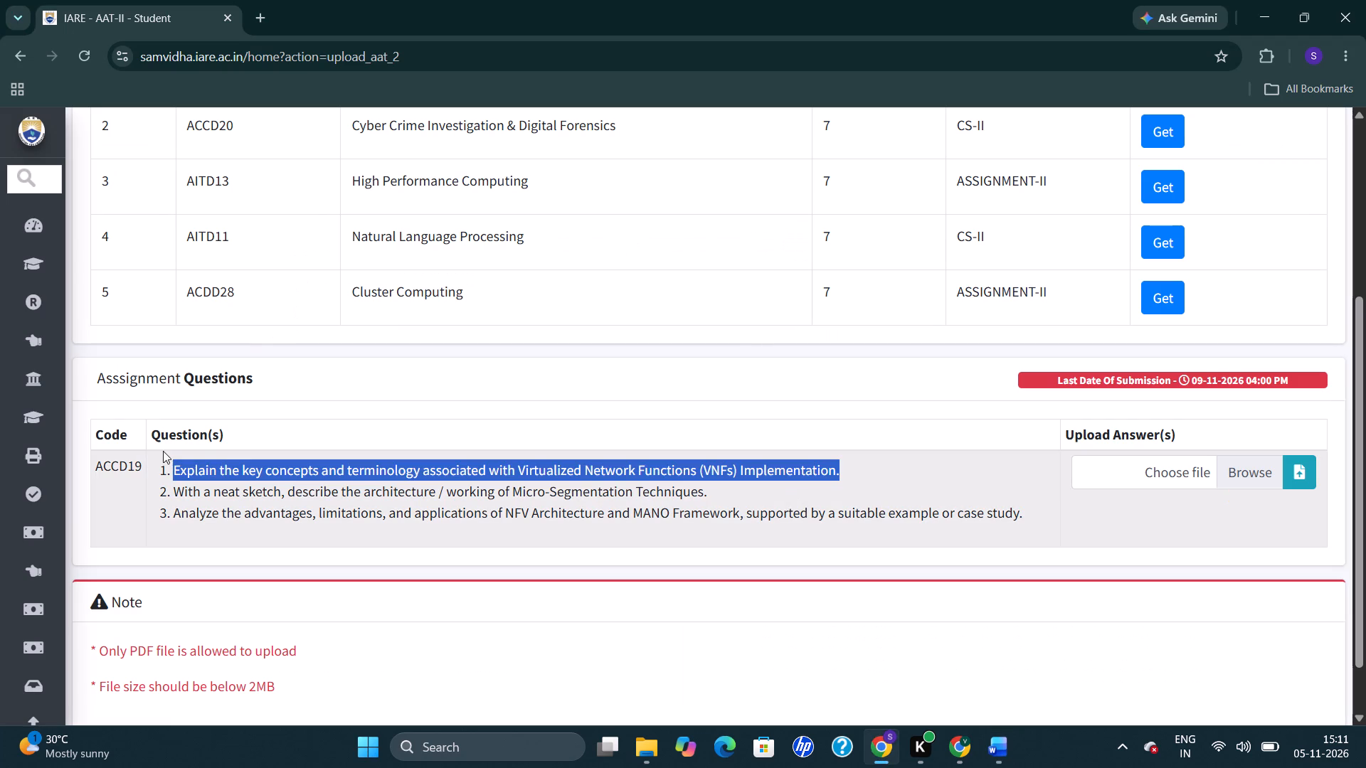
{"action": "left_click_drag", "start_coordinate": [174, 494], "coordinate": [268, 492]}
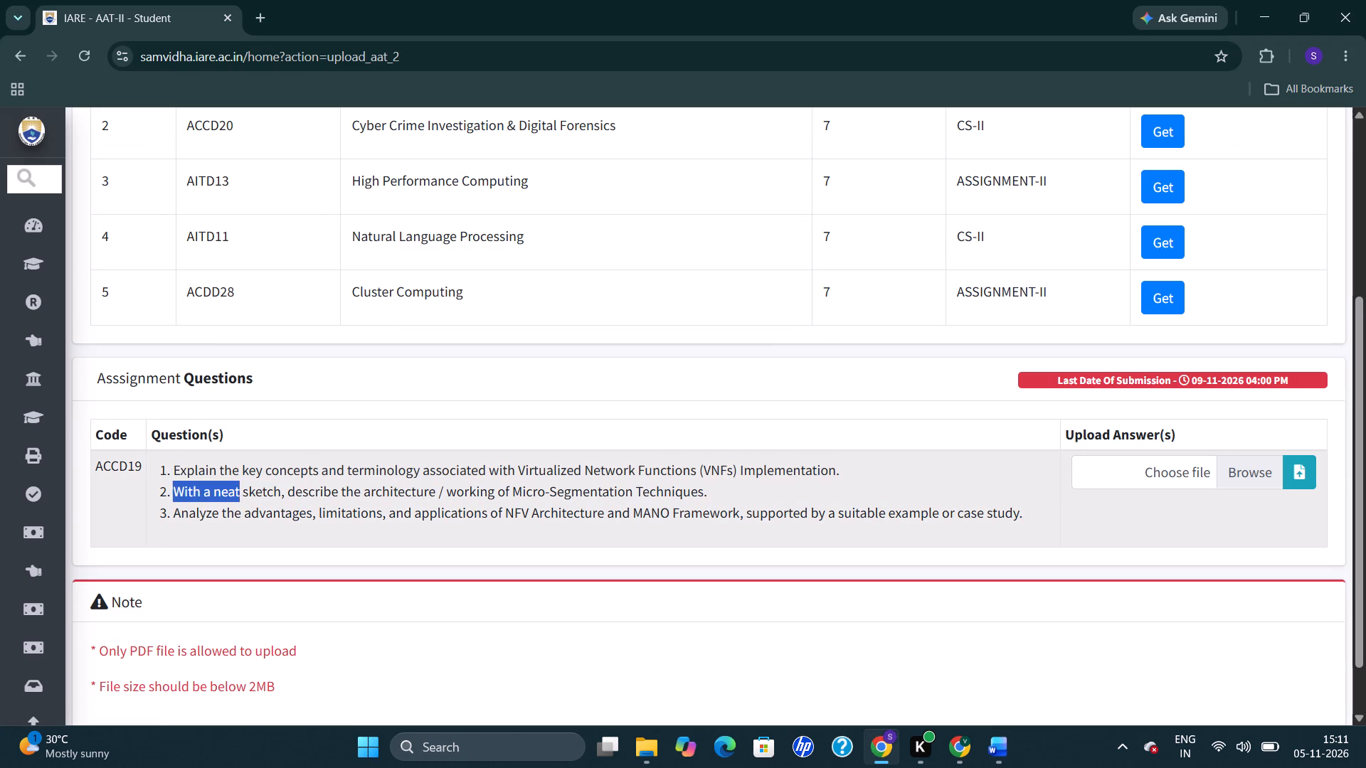
{"action": "left_click_drag", "start_coordinate": [268, 492], "coordinate": [707, 491]}
{"action": "key", "text": "ctrl+c"}
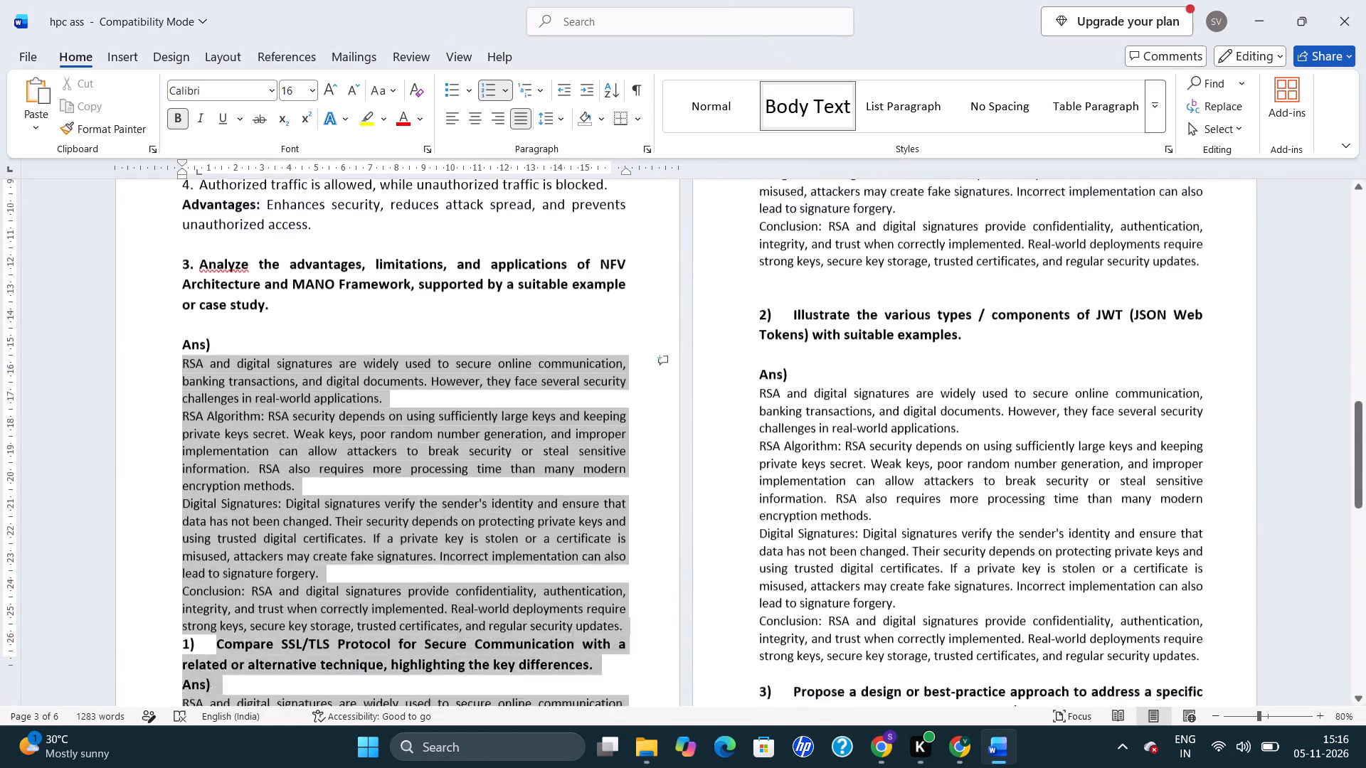
{"action": "left_click_drag", "start_coordinate": [344, 767], "coordinate": [863, 452]}
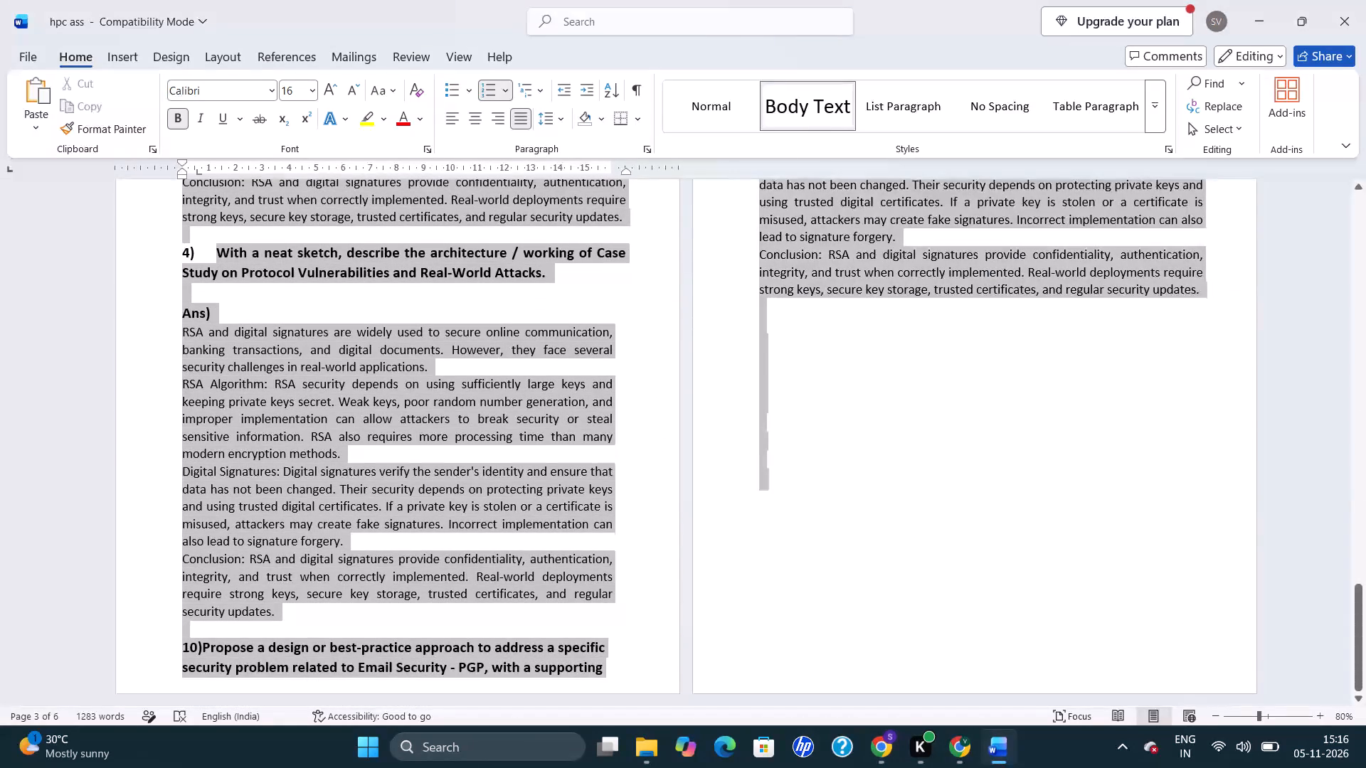
{"action": "left_click_drag", "start_coordinate": [863, 452], "coordinate": [836, 665]}
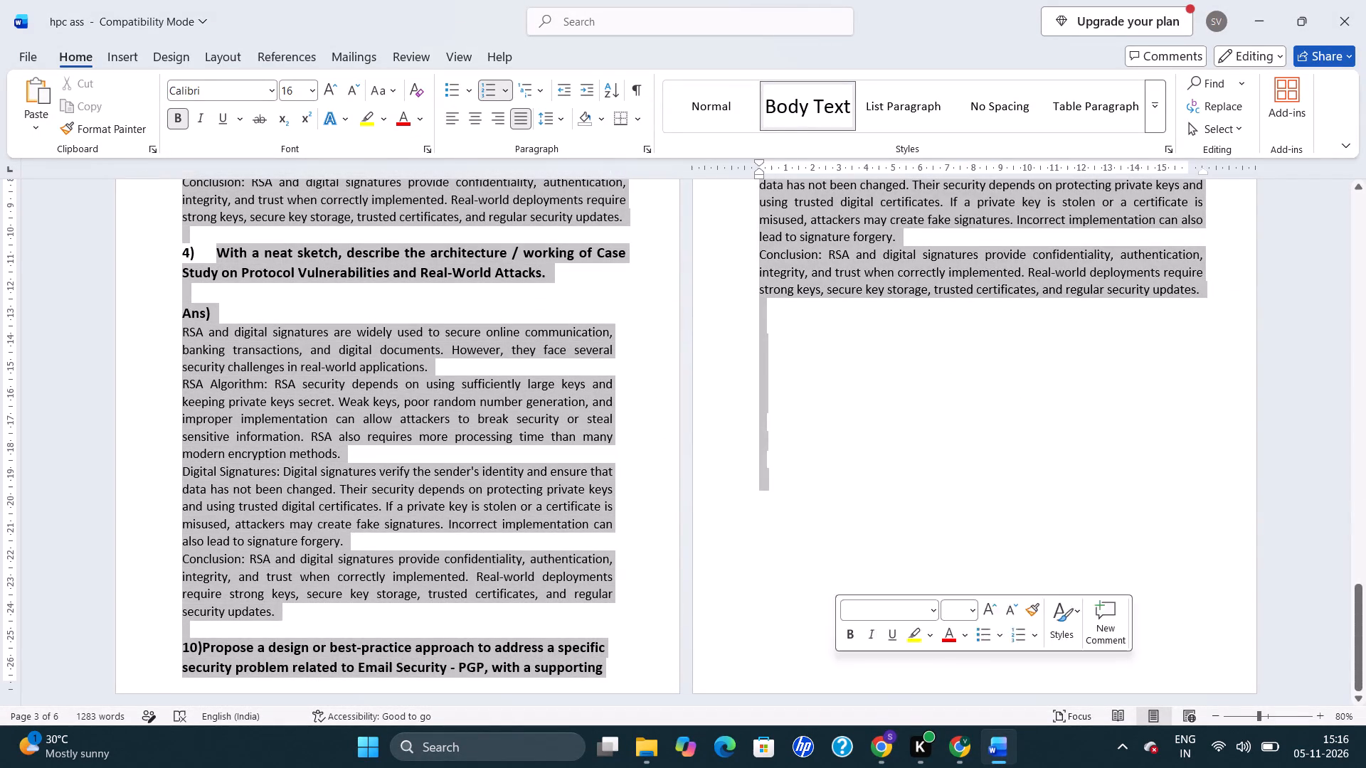
{"action": "key", "text": "ctrl+v"}
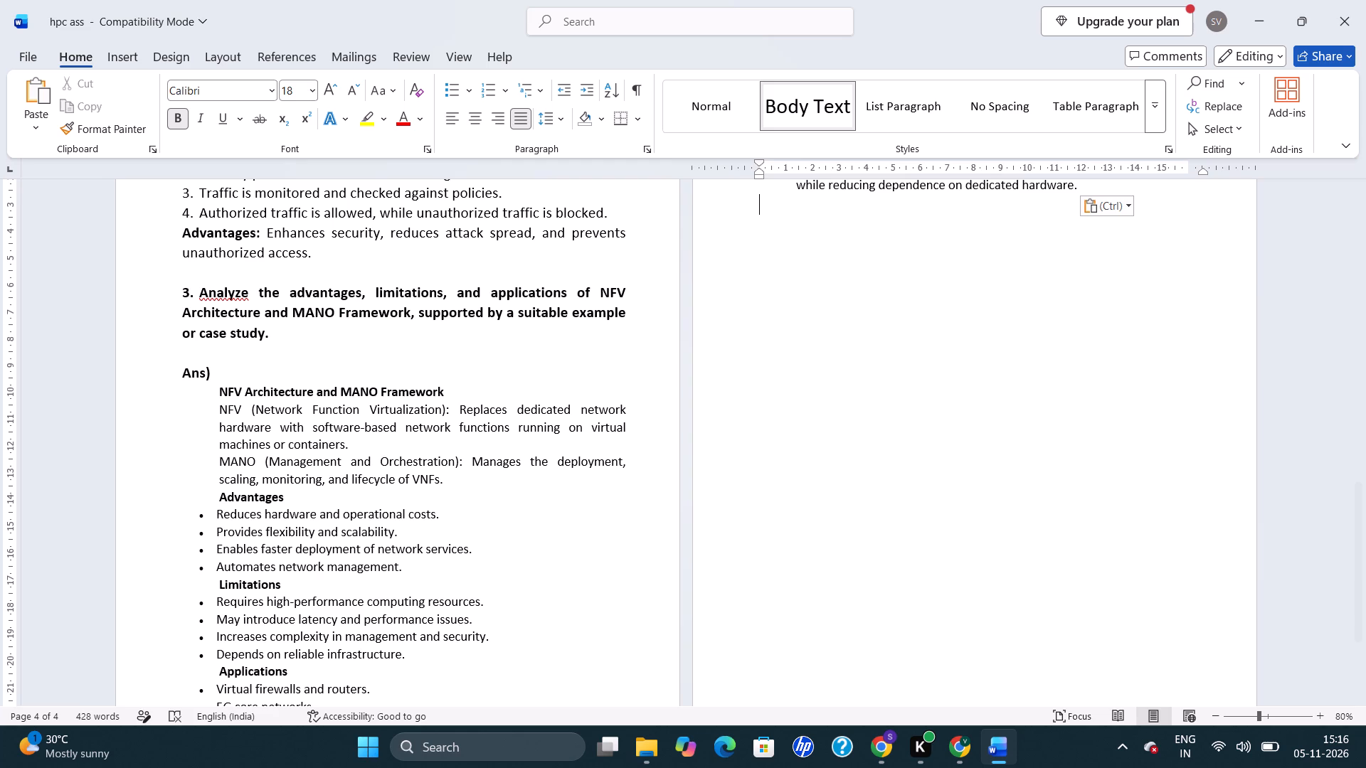
Align the whole pasted NFV and MANO answer at 0 on the ruler and set its right indent at about 16.
{"action": "left_click", "coordinate": [179, 379]}
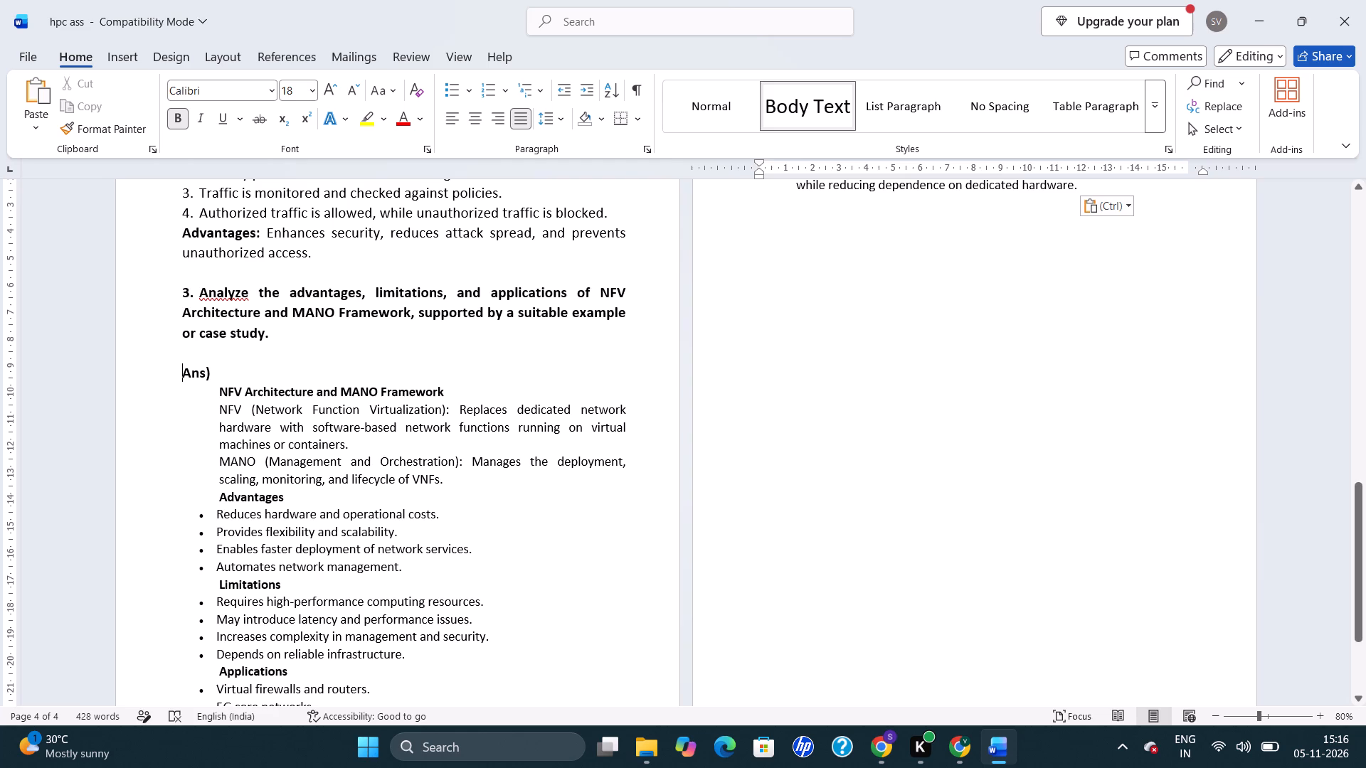
{"action": "left_click_drag", "start_coordinate": [206, 395], "coordinate": [468, 767]}
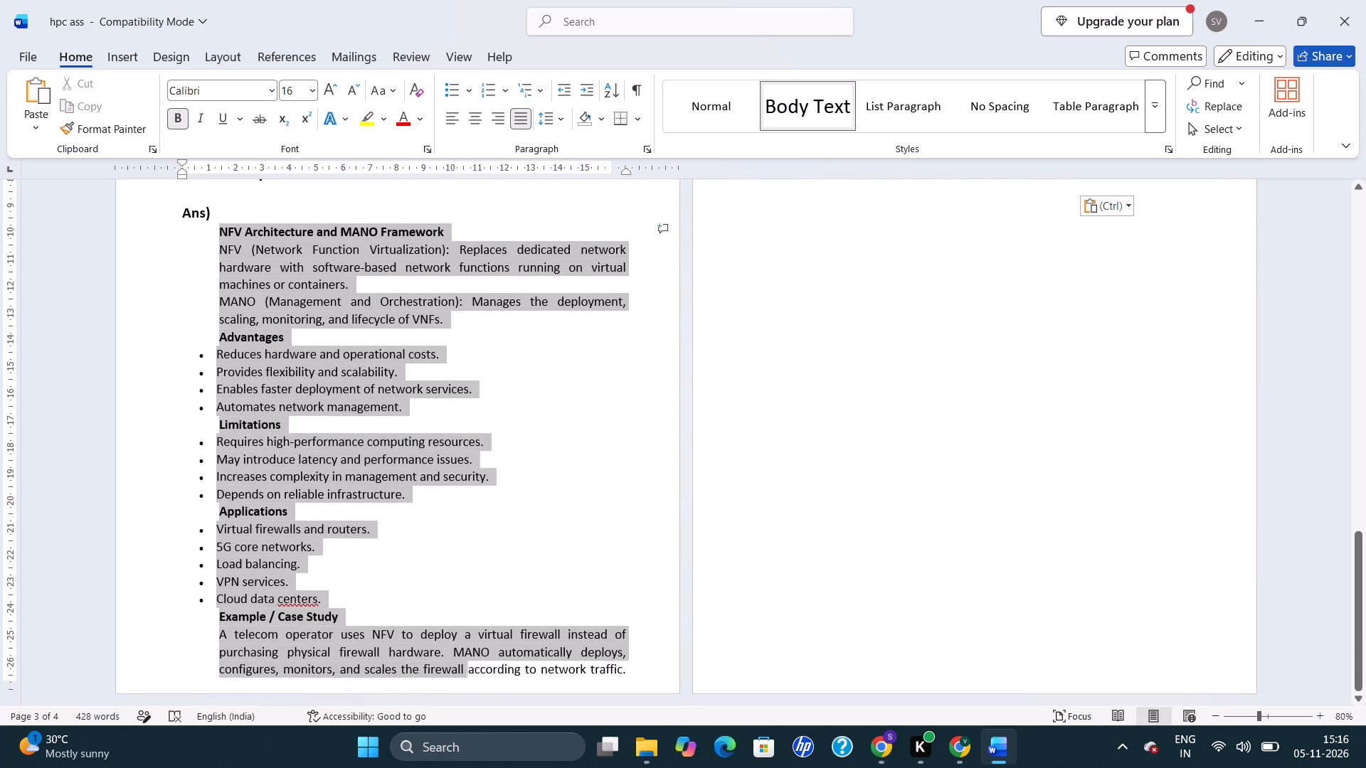
{"action": "left_click_drag", "start_coordinate": [468, 767], "coordinate": [809, 491]}
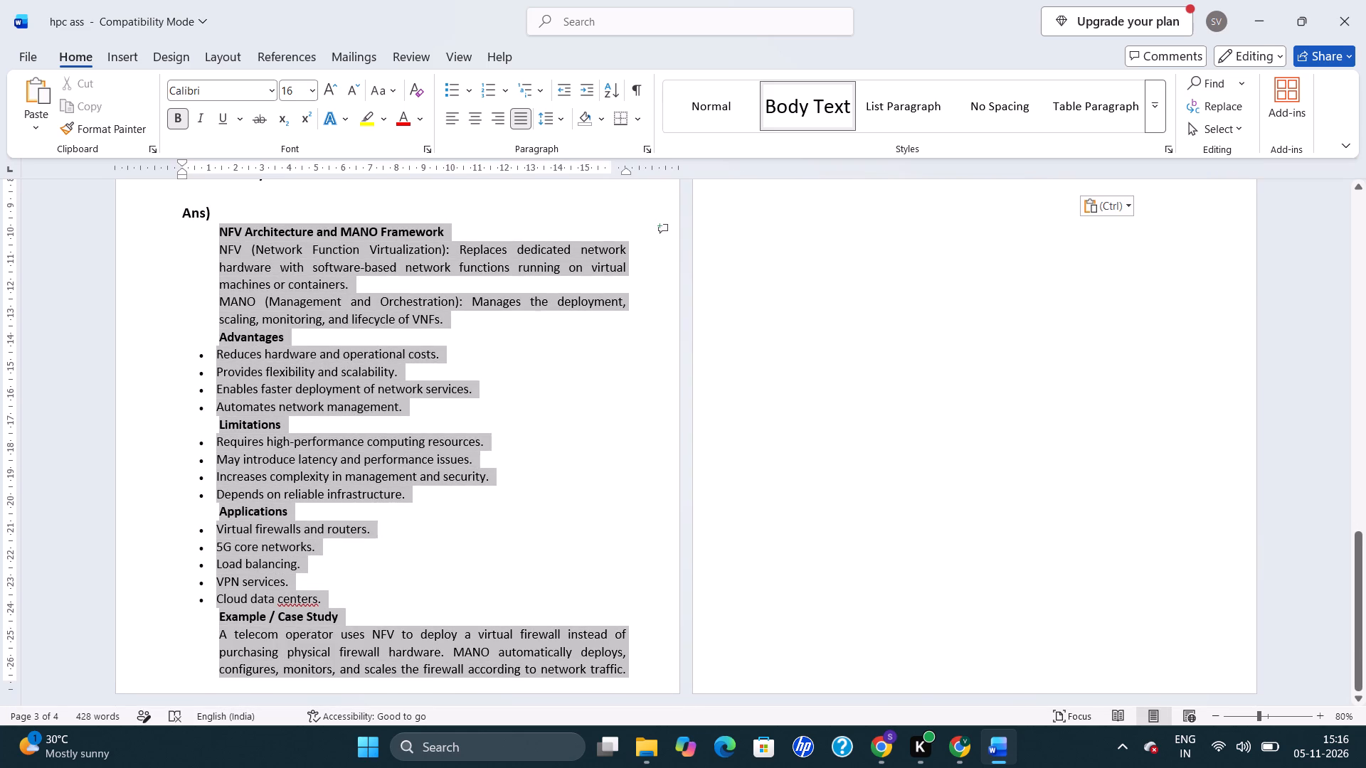
{"action": "left_click_drag", "start_coordinate": [809, 491], "coordinate": [1024, 452]}
{"action": "left_click_drag", "start_coordinate": [1024, 452], "coordinate": [1029, 452]}
{"action": "scroll", "coordinate": [1029, 452], "scroll_direction": "up", "scroll_amount": 2}
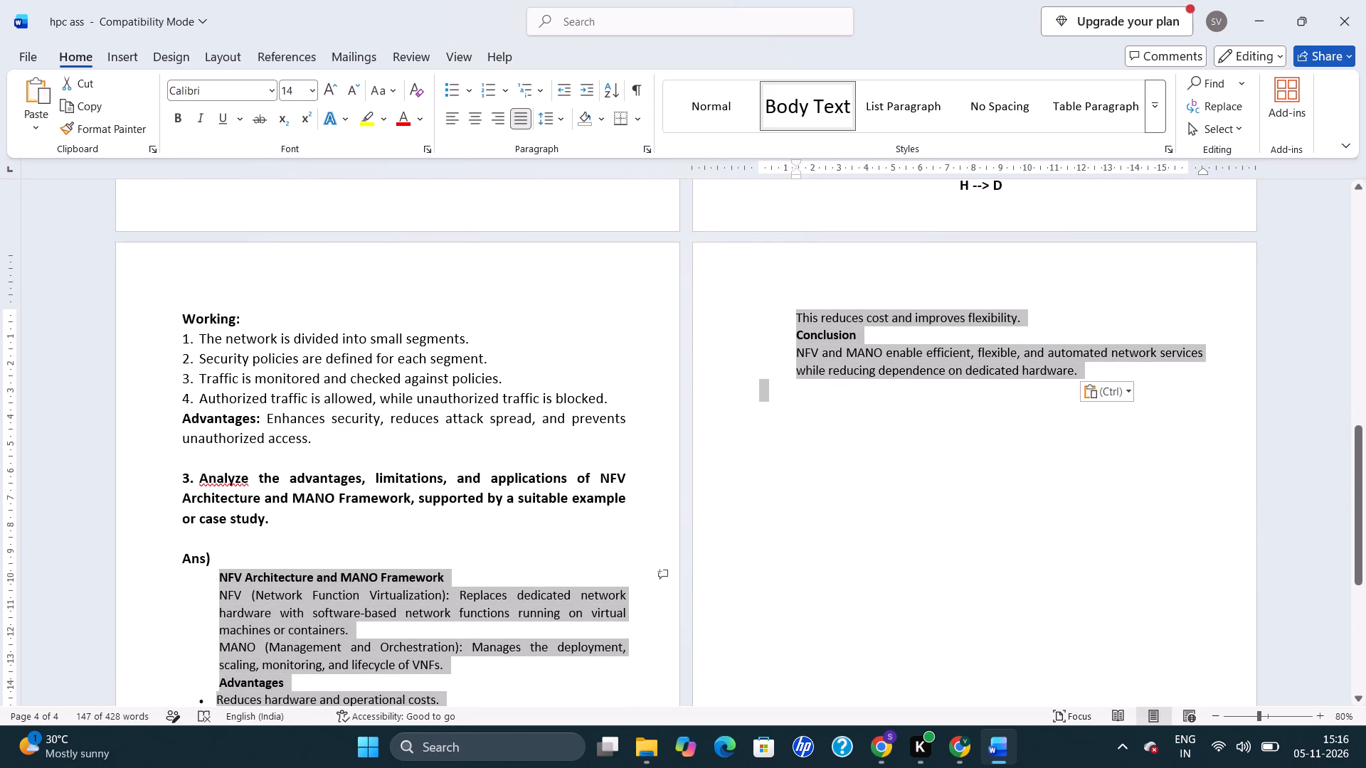
{"action": "left_click_drag", "start_coordinate": [798, 176], "coordinate": [758, 179]}
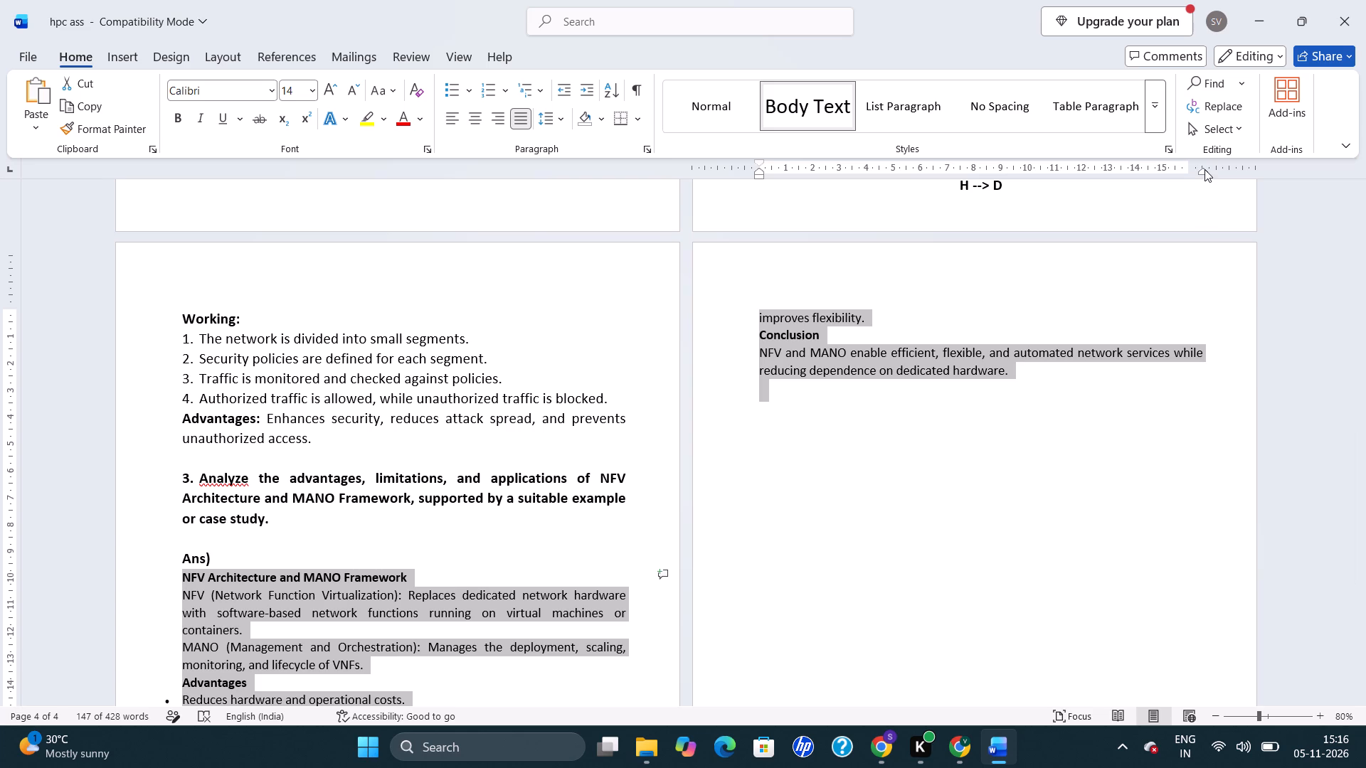
{"action": "left_click_drag", "start_coordinate": [1204, 174], "coordinate": [1187, 174]}
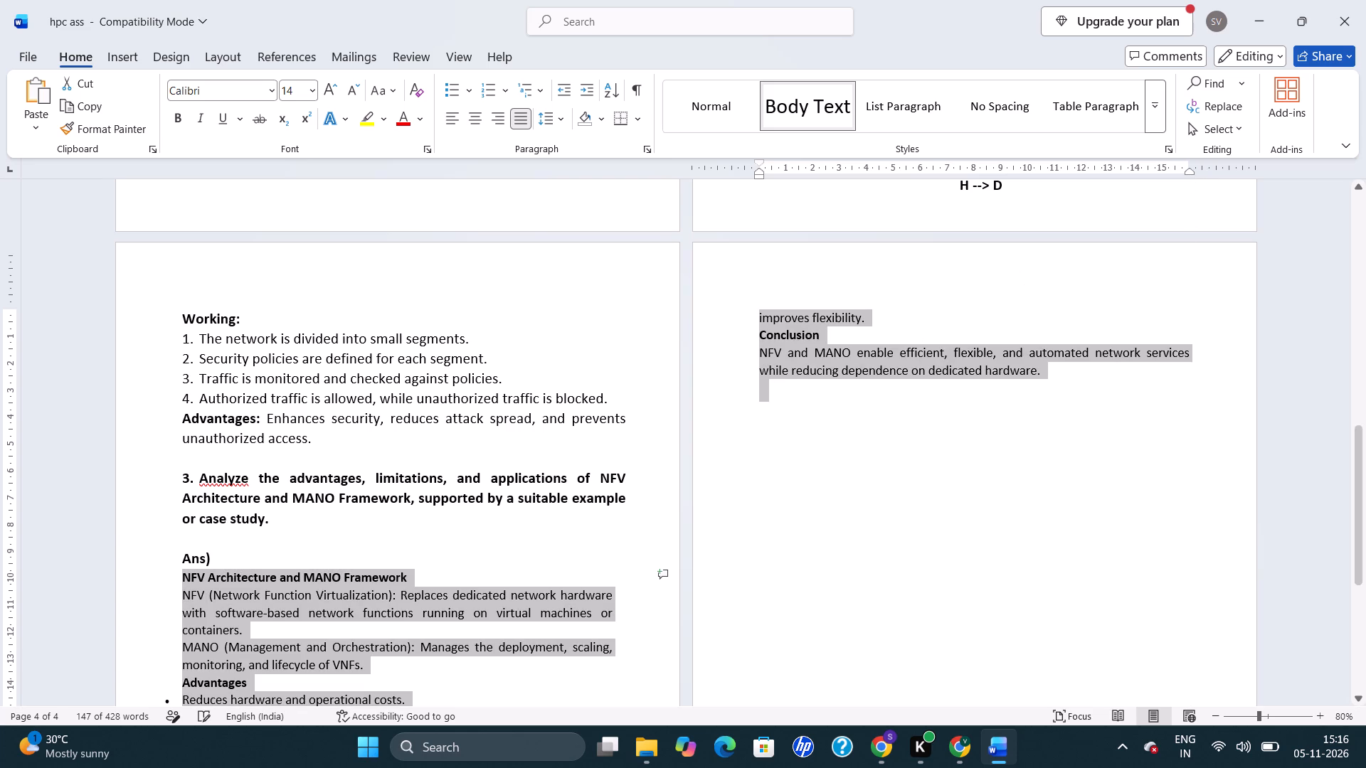
Indent the four Advantages bullets to about 0.5 on the ruler, with their text starting close behind at about 0.75.
{"action": "scroll", "coordinate": [596, 494], "scroll_direction": "down", "scroll_amount": 2}
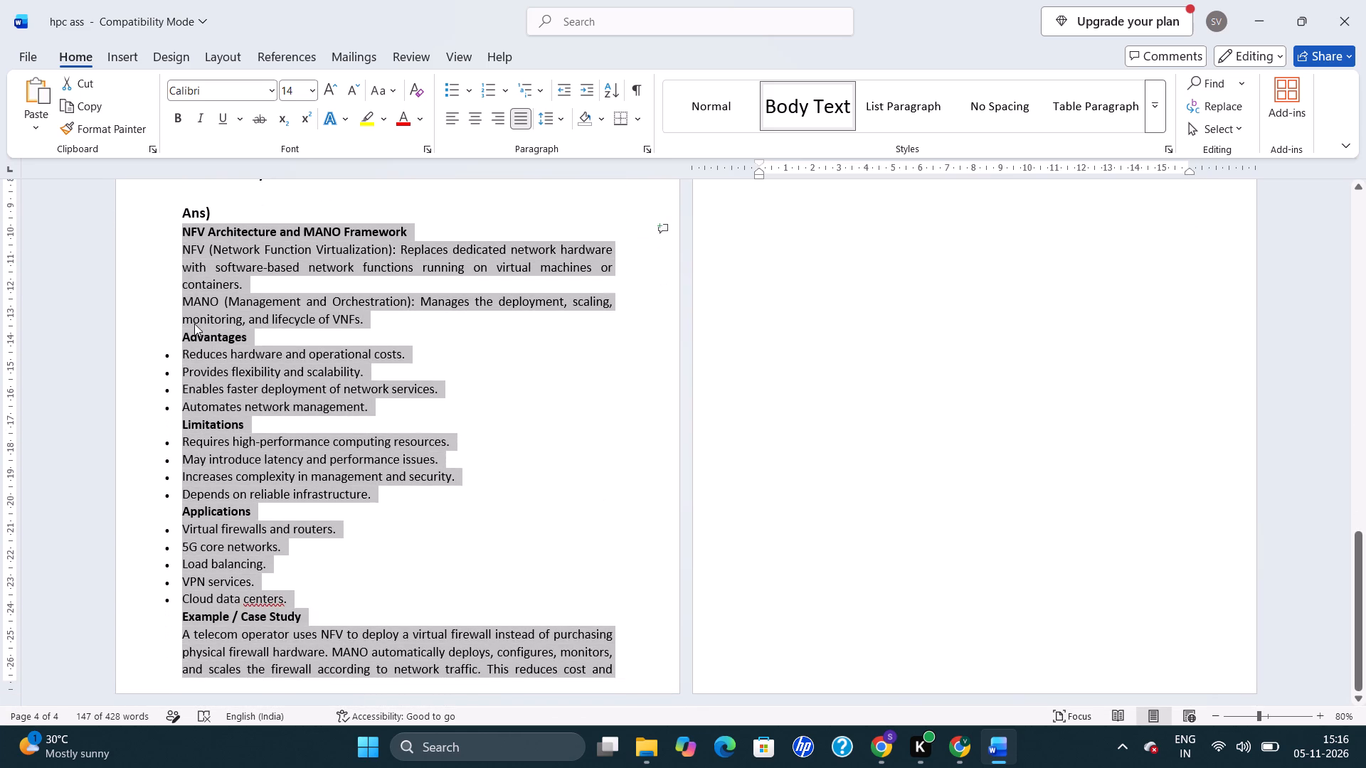
{"action": "left_click", "coordinate": [179, 354]}
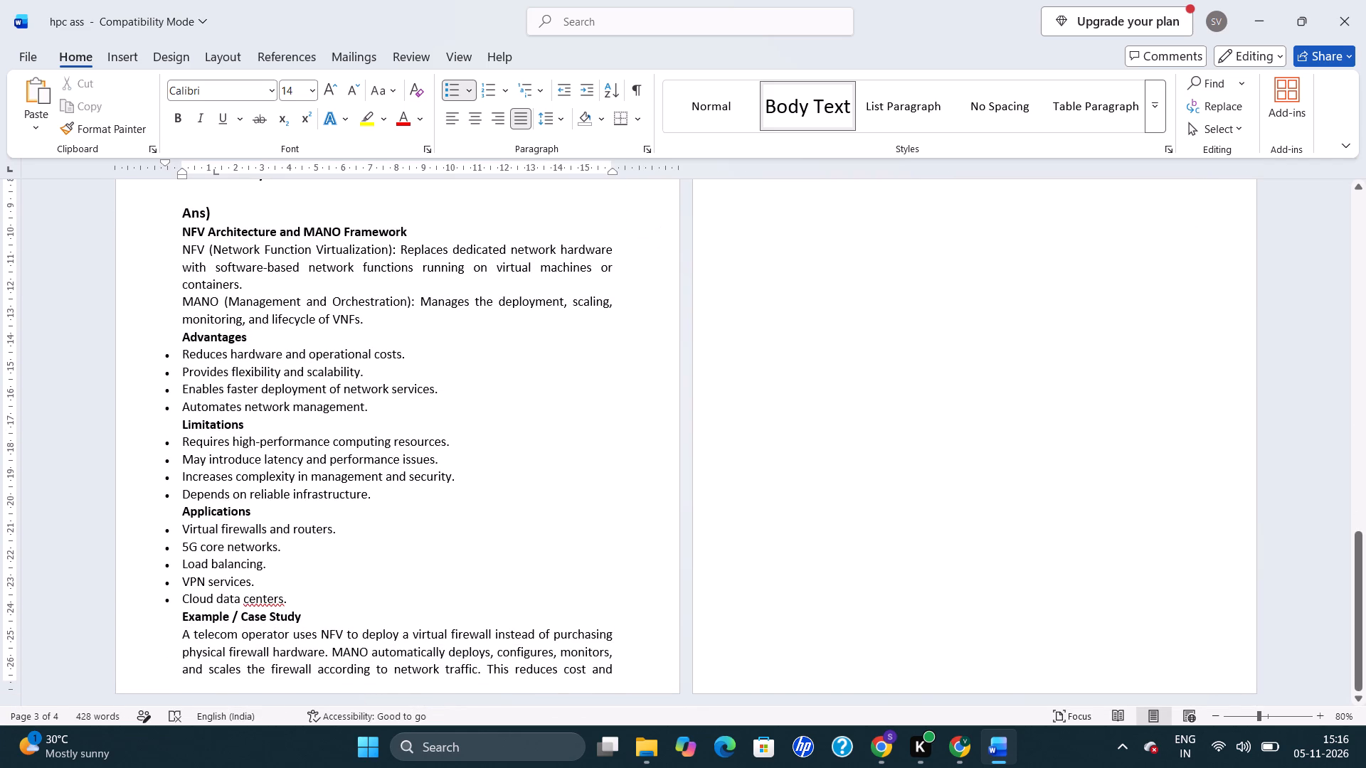
{"action": "left_click_drag", "start_coordinate": [179, 354], "coordinate": [389, 414]}
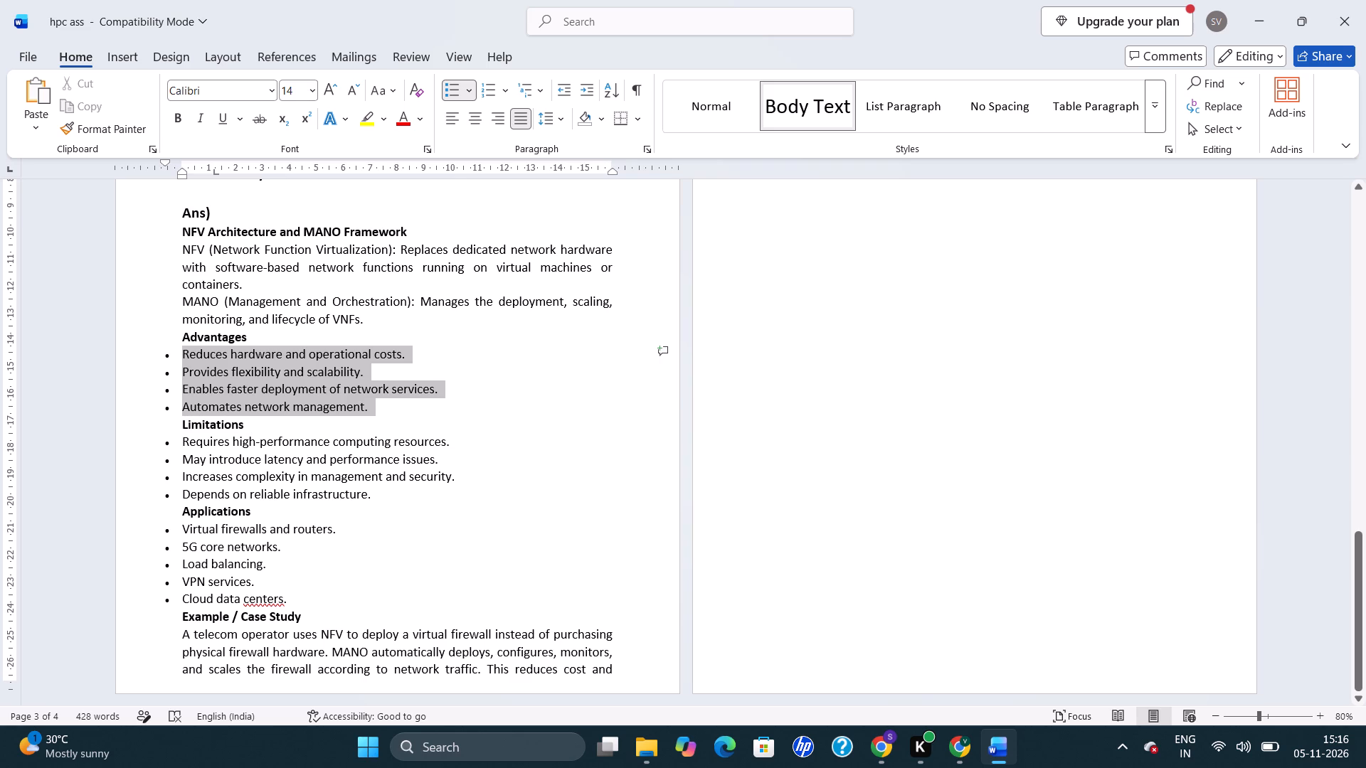
{"action": "left_click_drag", "start_coordinate": [389, 414], "coordinate": [389, 413]}
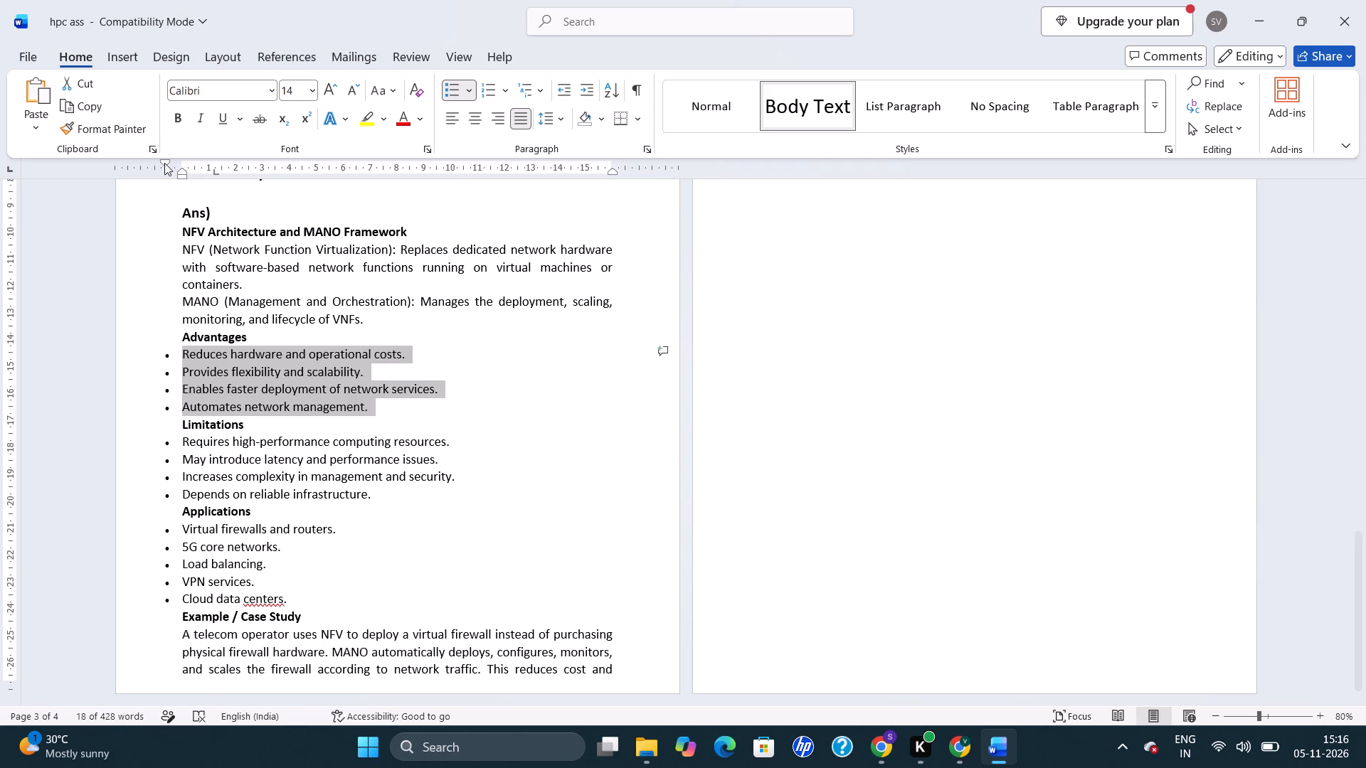
{"action": "left_click_drag", "start_coordinate": [164, 163], "coordinate": [177, 163]}
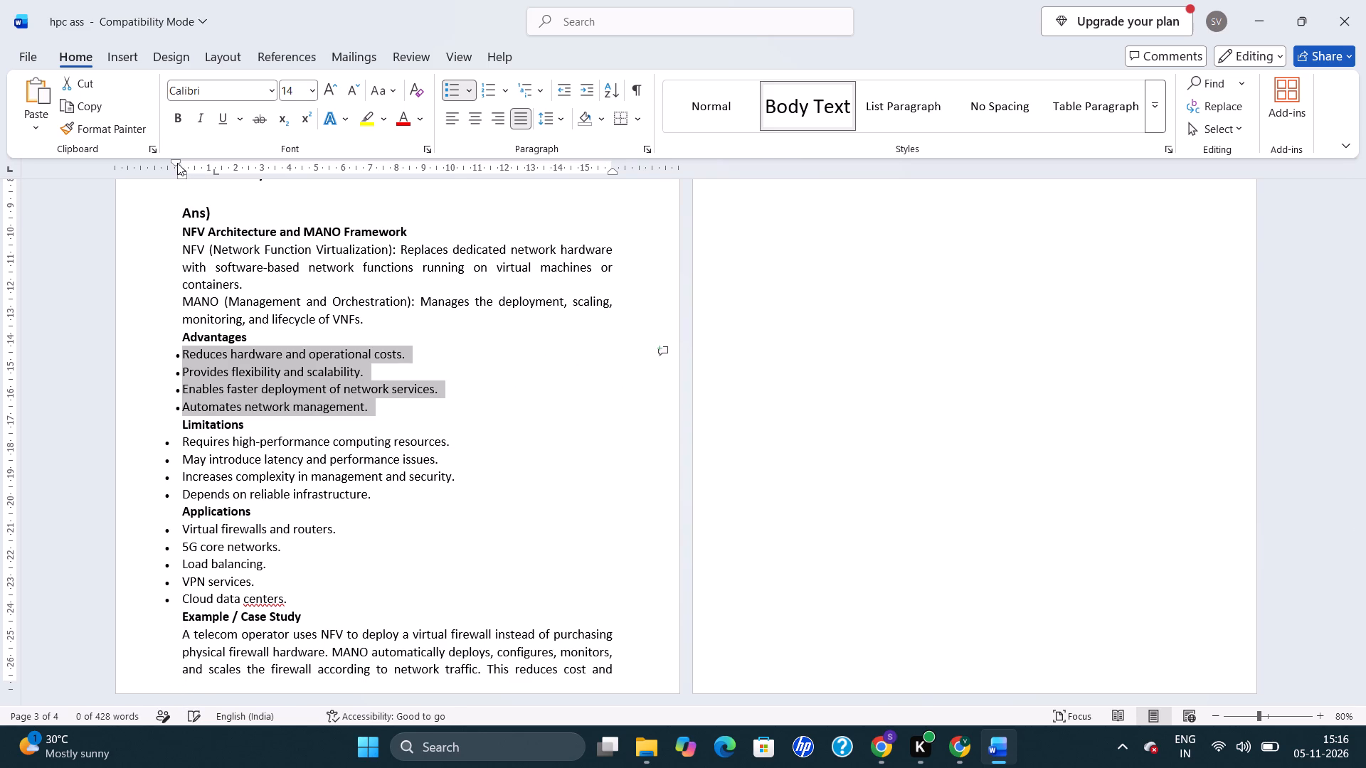
{"action": "left_click", "coordinate": [174, 161]}
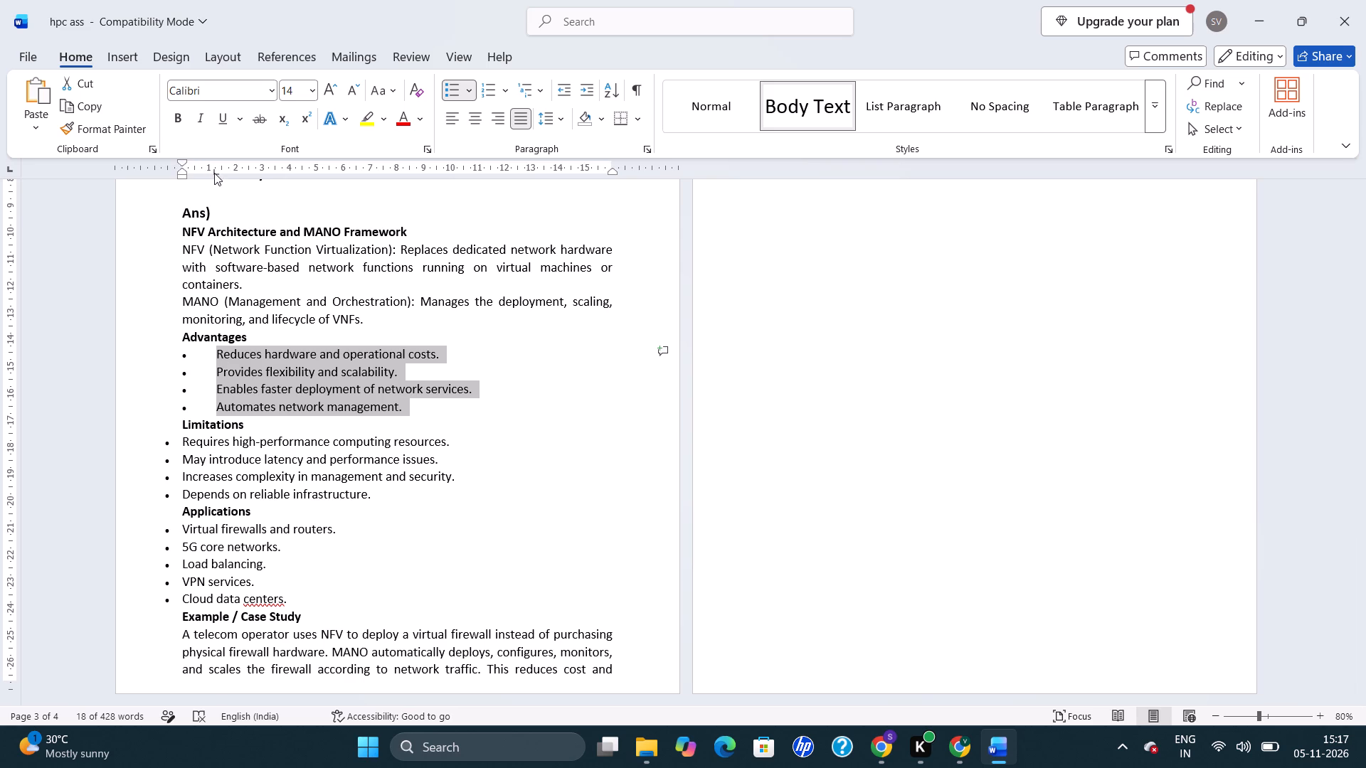
{"action": "left_click_drag", "start_coordinate": [214, 173], "coordinate": [184, 171]}
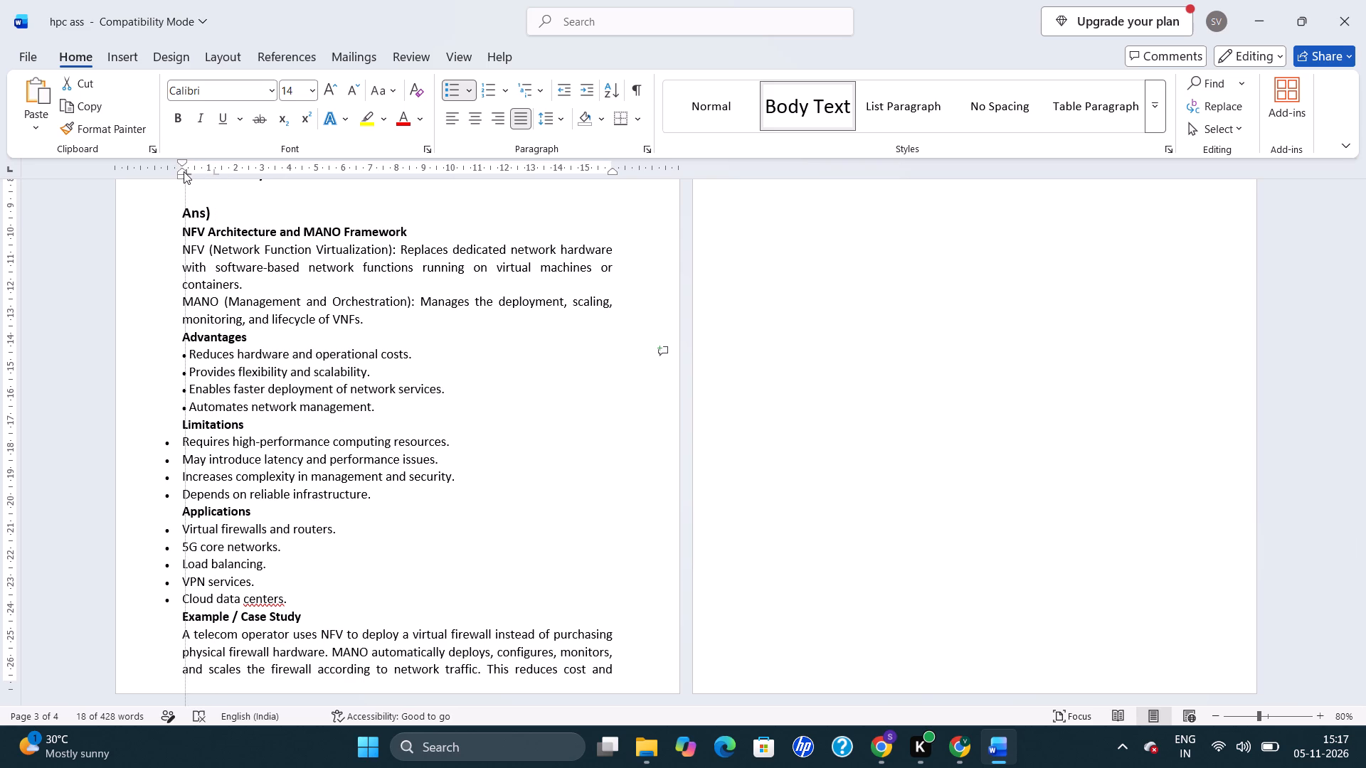
{"action": "left_click_drag", "start_coordinate": [184, 171], "coordinate": [185, 171]}
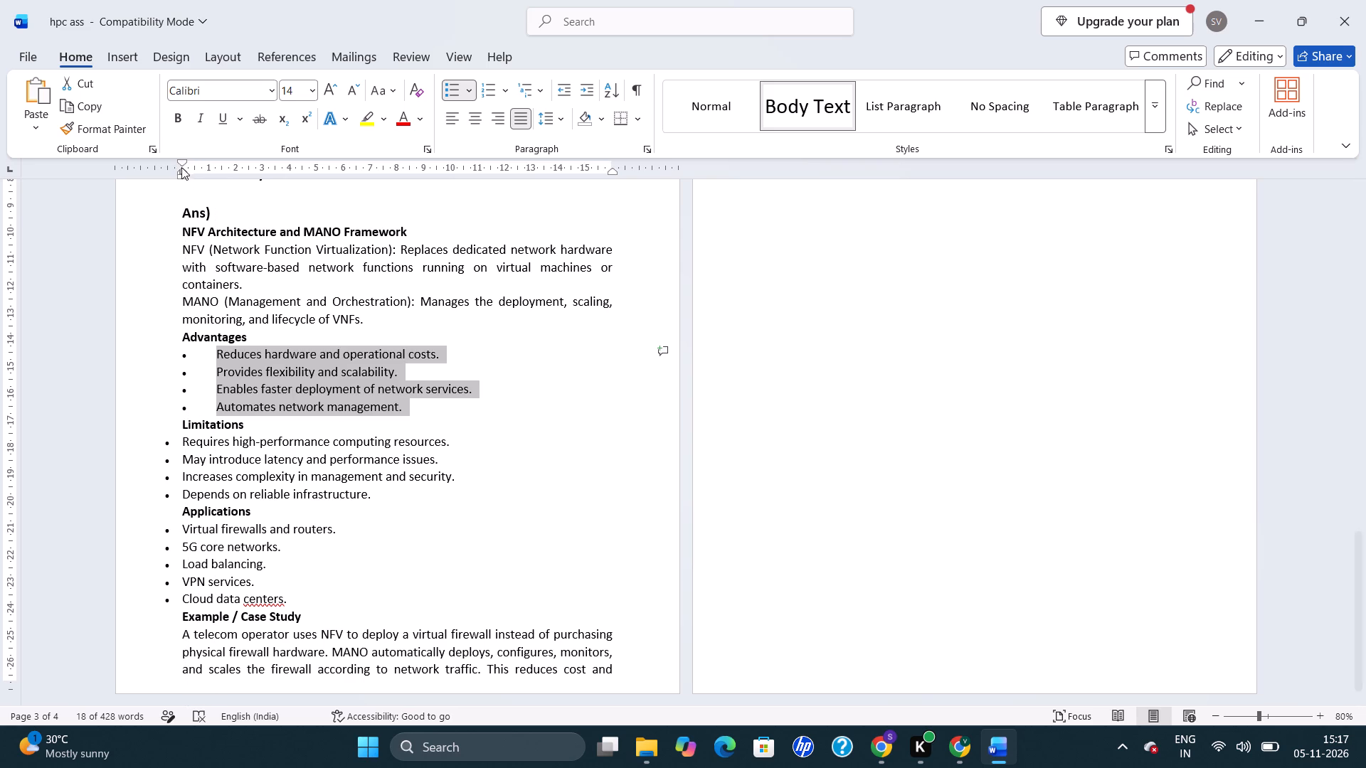
{"action": "left_click_drag", "start_coordinate": [180, 174], "coordinate": [193, 174]}
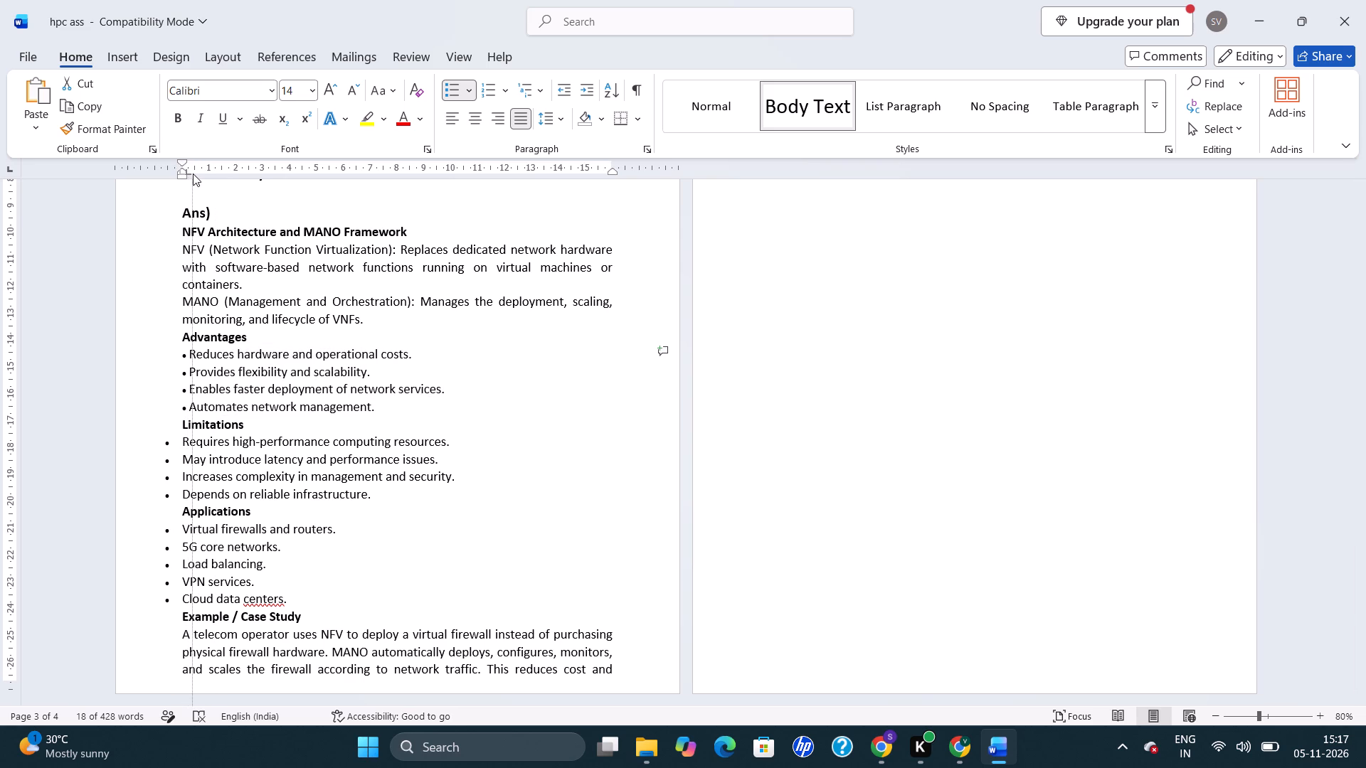
{"action": "left_click_drag", "start_coordinate": [193, 174], "coordinate": [199, 174]}
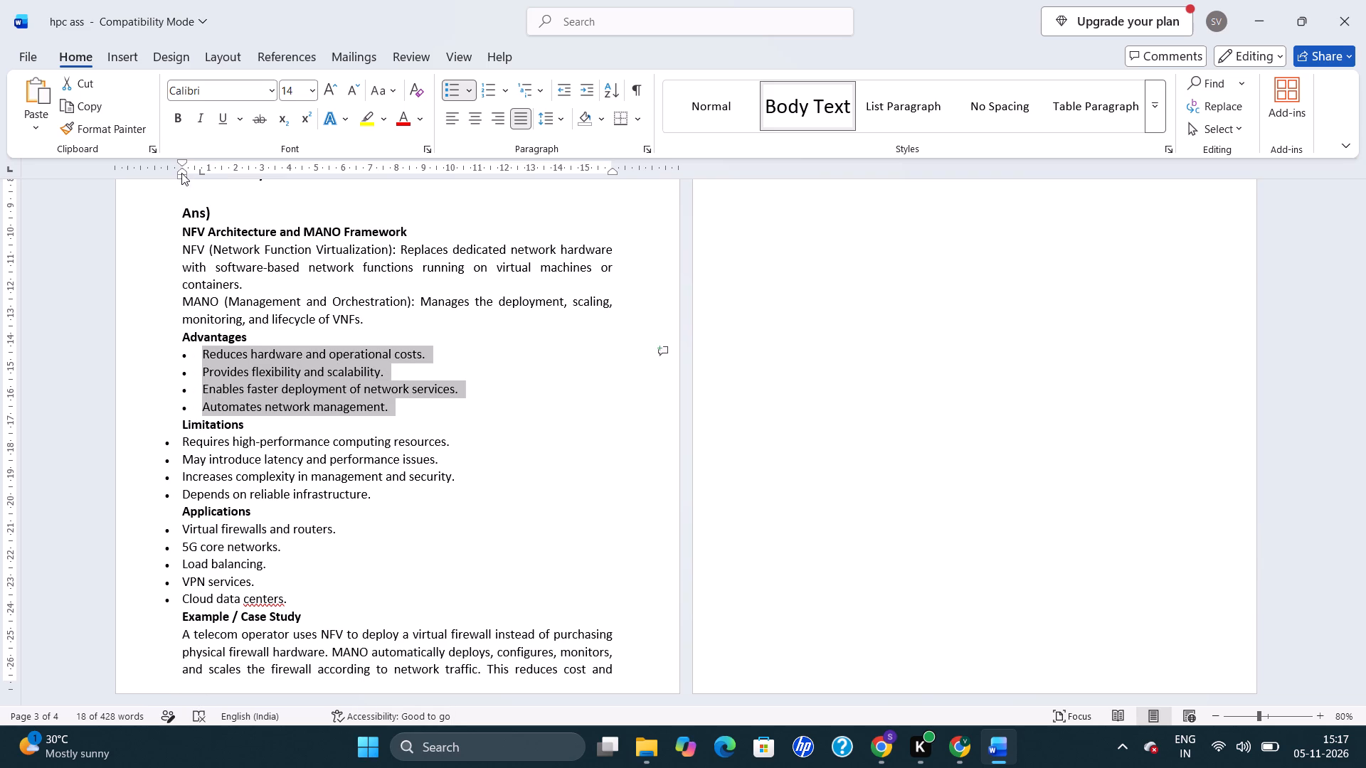
{"action": "left_click_drag", "start_coordinate": [181, 173], "coordinate": [194, 174]}
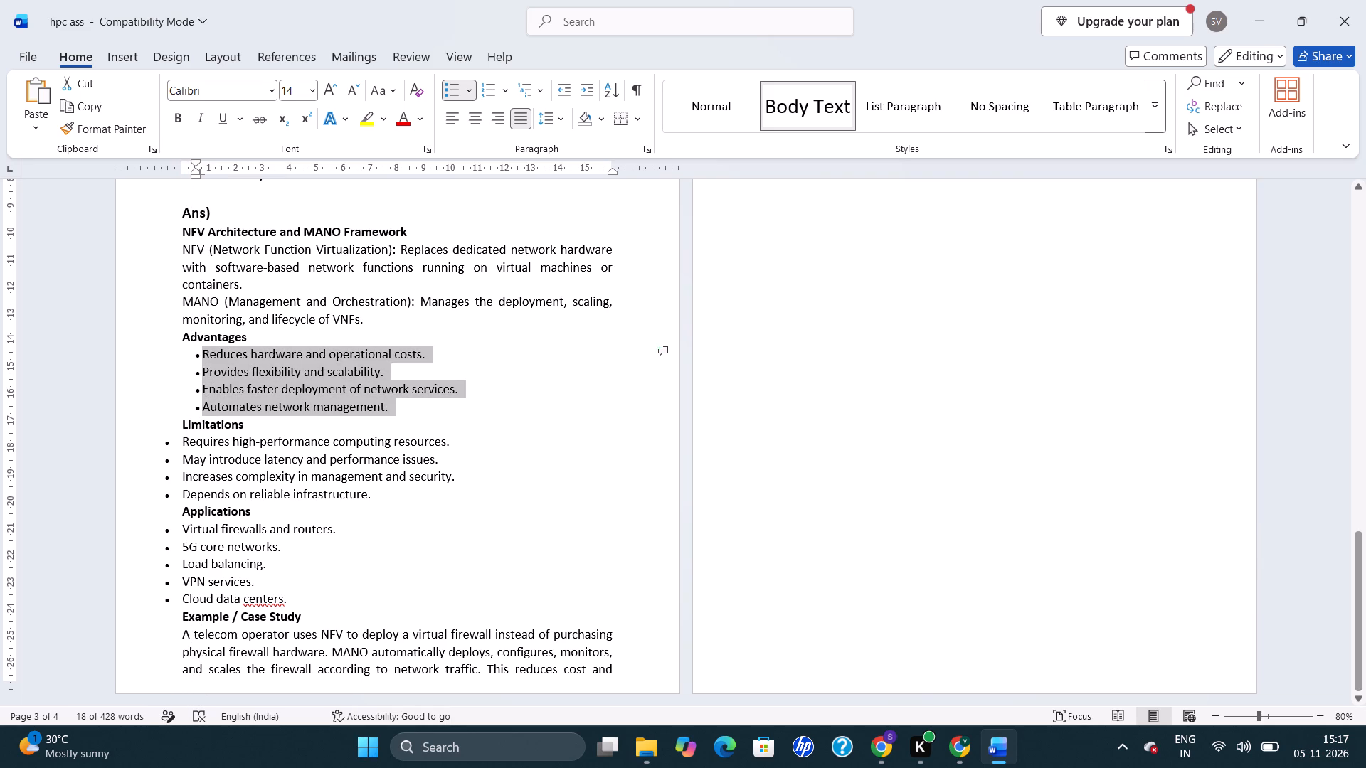
Indent the four Limitations bullets to about 0.5 on the ruler and bring their text to about 0.75, matching the Advantages list.
{"action": "left_click_drag", "start_coordinate": [181, 439], "coordinate": [382, 494]}
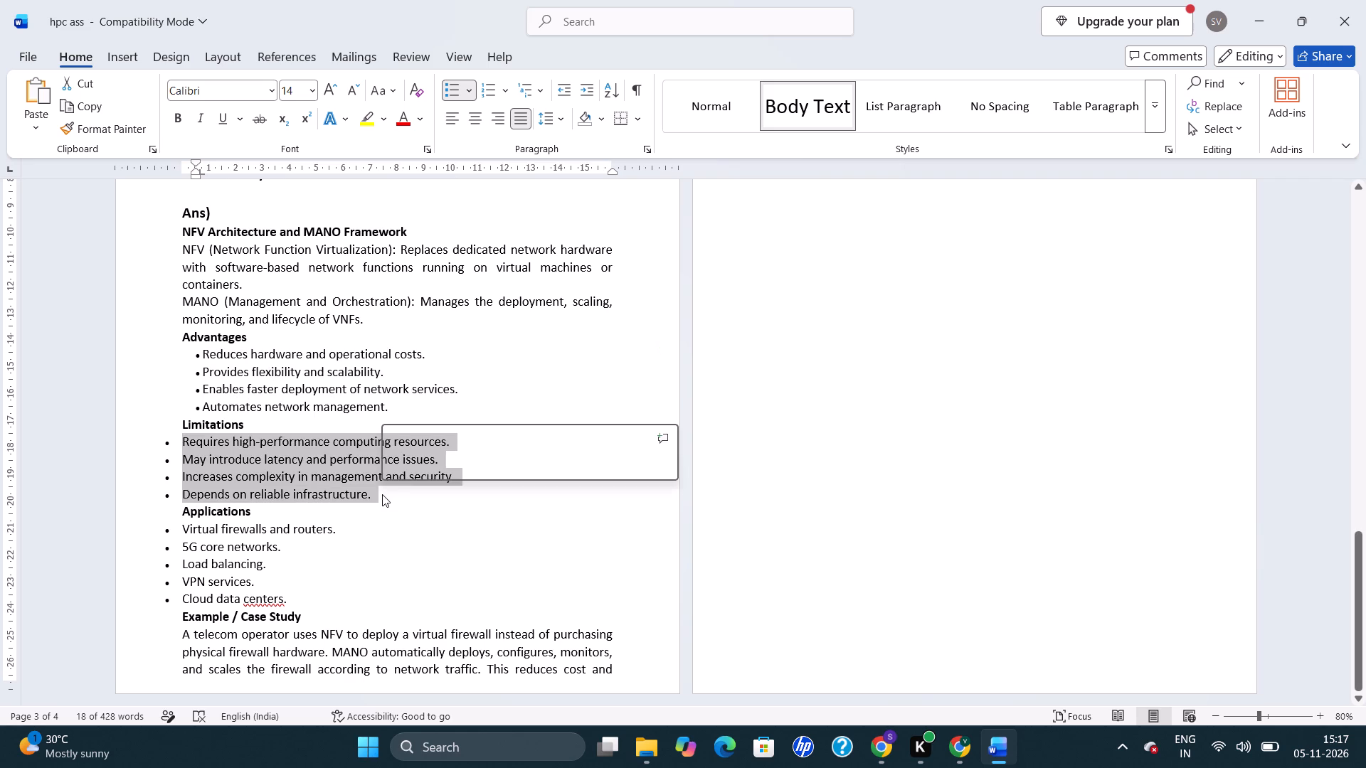
{"action": "left_click_drag", "start_coordinate": [164, 161], "coordinate": [169, 161]}
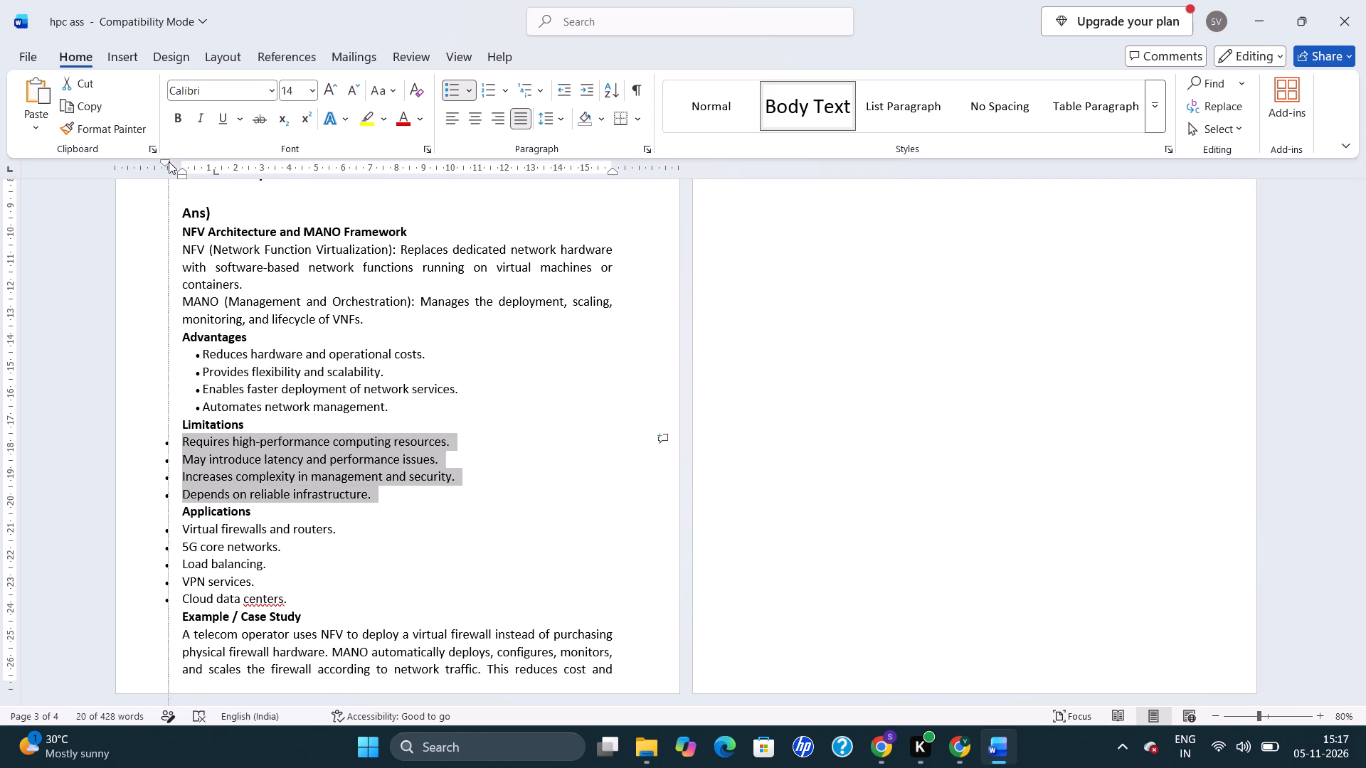
{"action": "left_click_drag", "start_coordinate": [169, 161], "coordinate": [194, 166]}
{"action": "left_click_drag", "start_coordinate": [181, 175], "coordinate": [187, 176]}
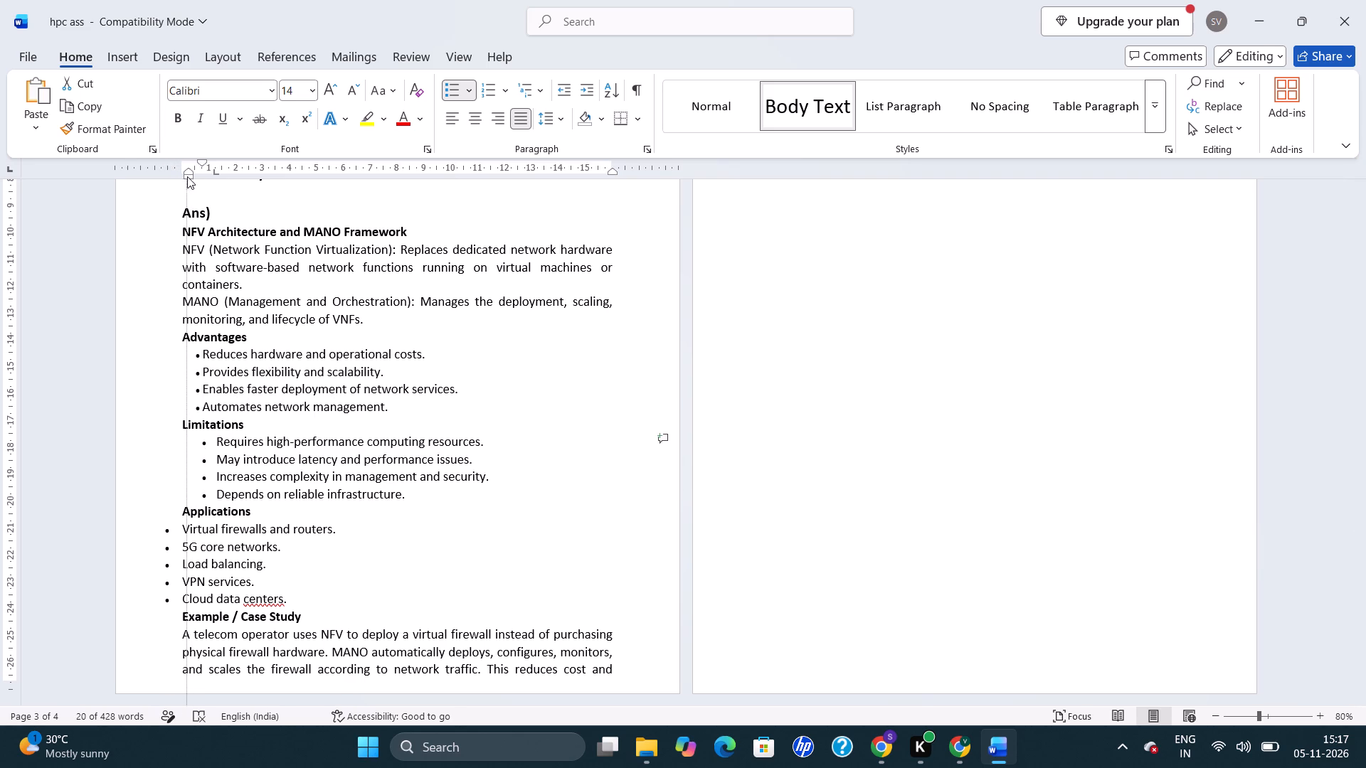
{"action": "left_click_drag", "start_coordinate": [187, 176], "coordinate": [194, 177]}
{"action": "left_click_drag", "start_coordinate": [209, 160], "coordinate": [196, 161]}
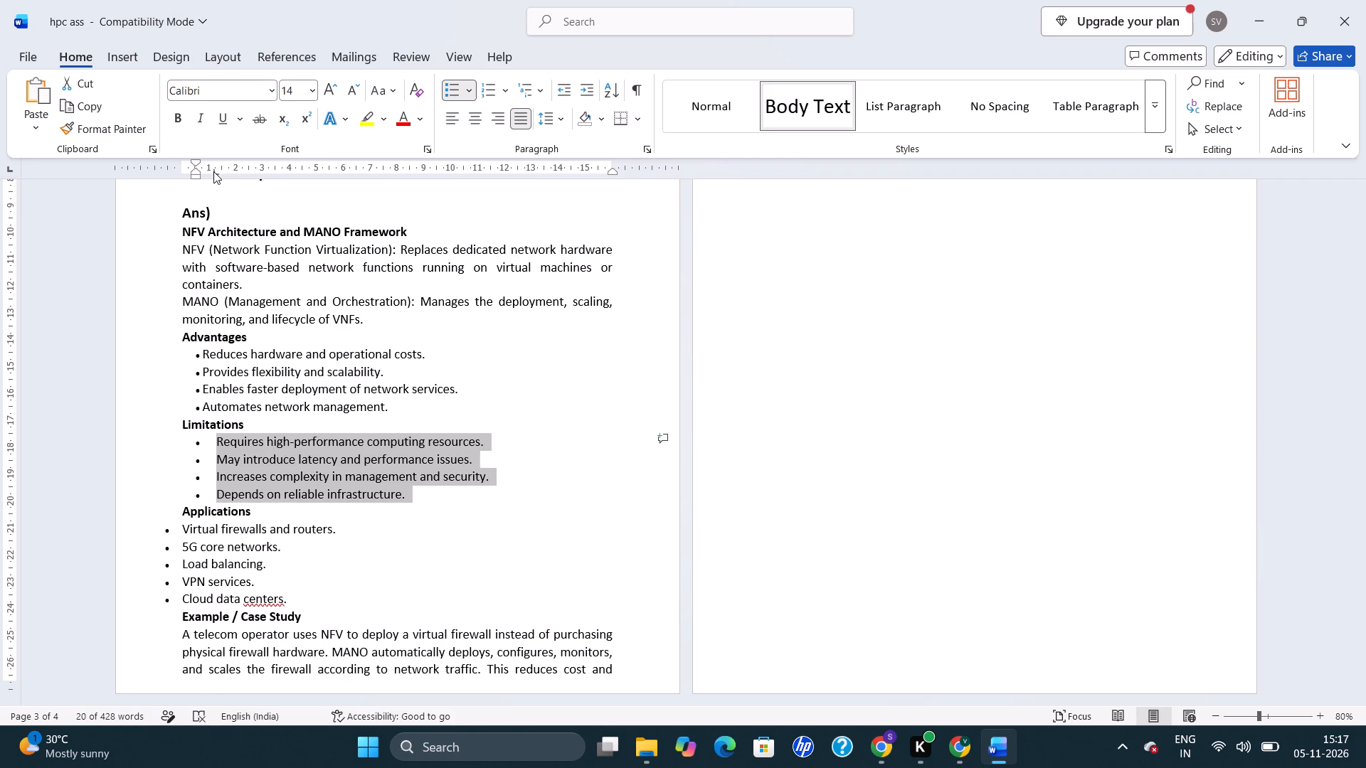
{"action": "left_click_drag", "start_coordinate": [213, 171], "coordinate": [203, 172]}
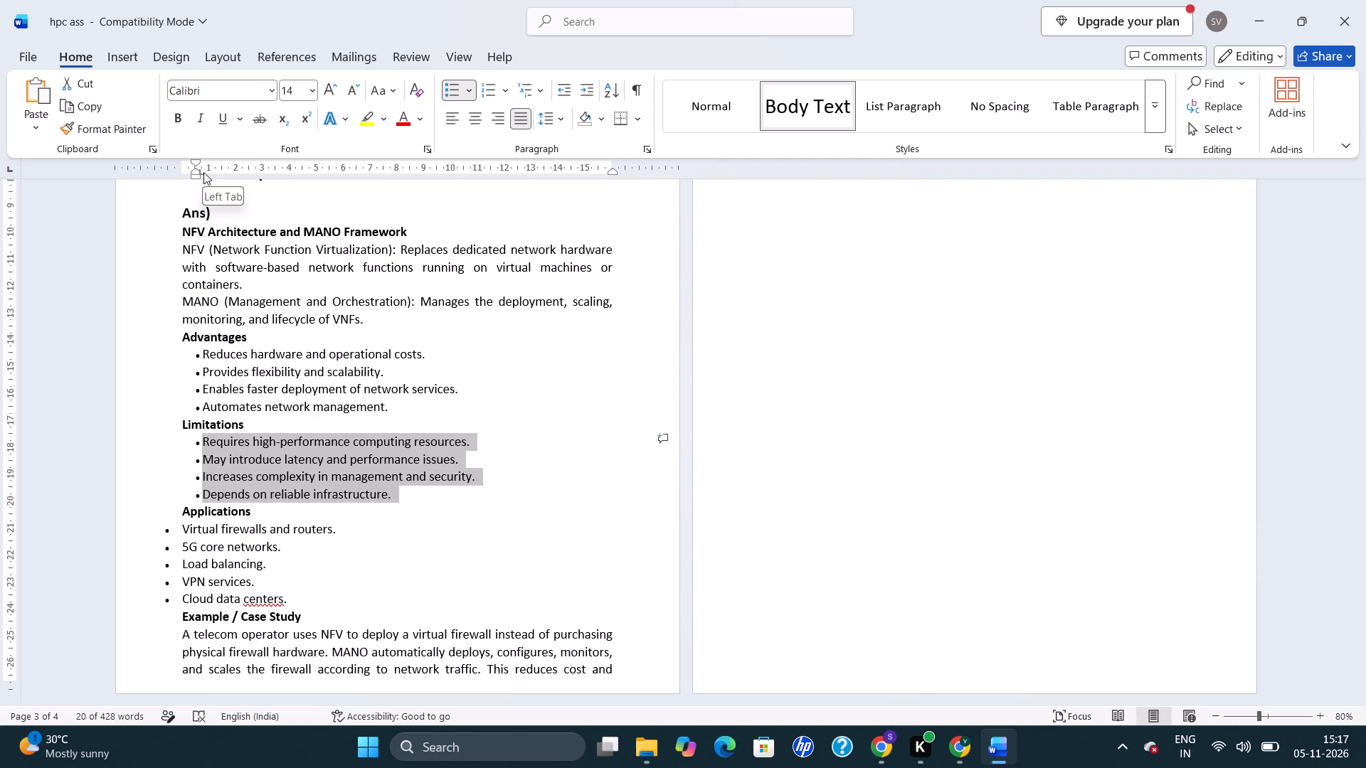
Indent the five Applications bullets to about 0.5 on the ruler and bring their text to about 0.75, matching the Limitations list.
{"action": "scroll", "coordinate": [203, 172], "scroll_direction": "down", "scroll_amount": 1}
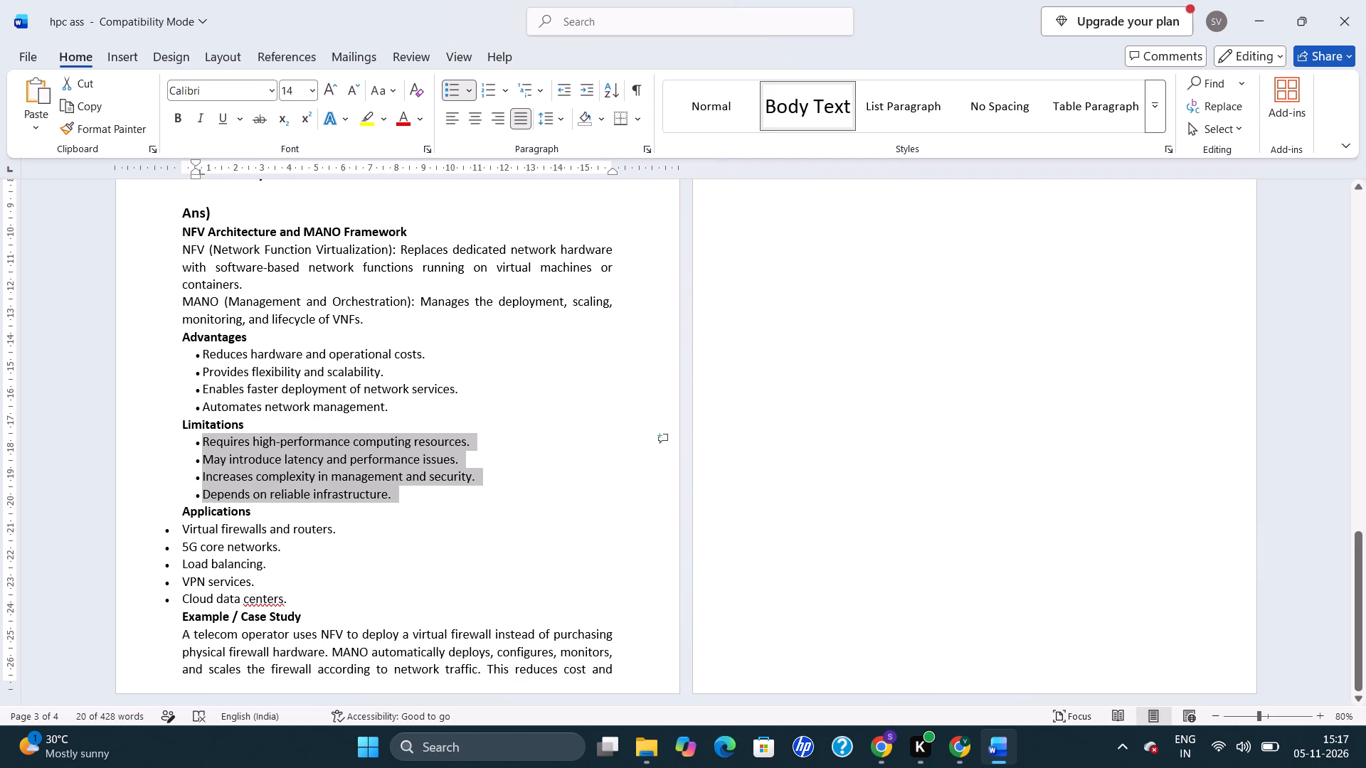
{"action": "left_click_drag", "start_coordinate": [180, 528], "coordinate": [287, 602]}
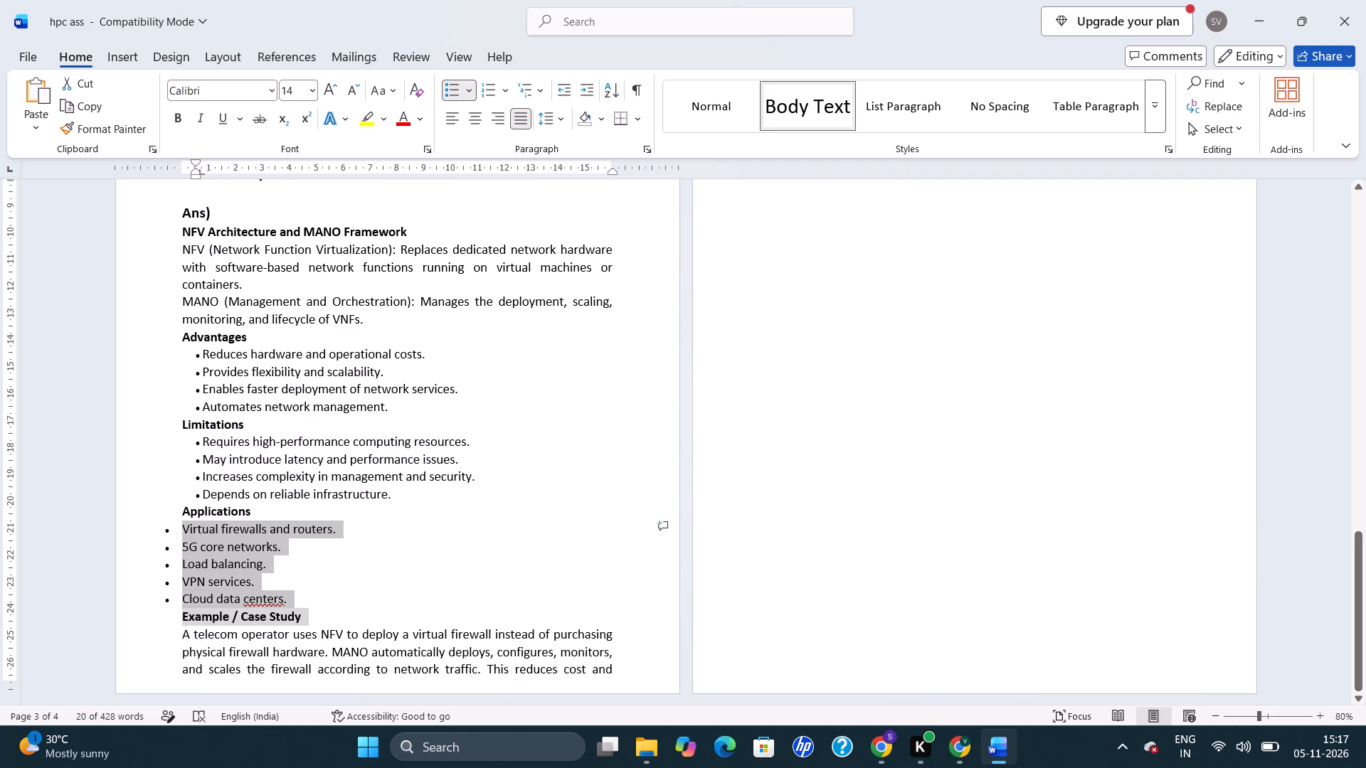
{"action": "left_click_drag", "start_coordinate": [287, 602], "coordinate": [287, 601]}
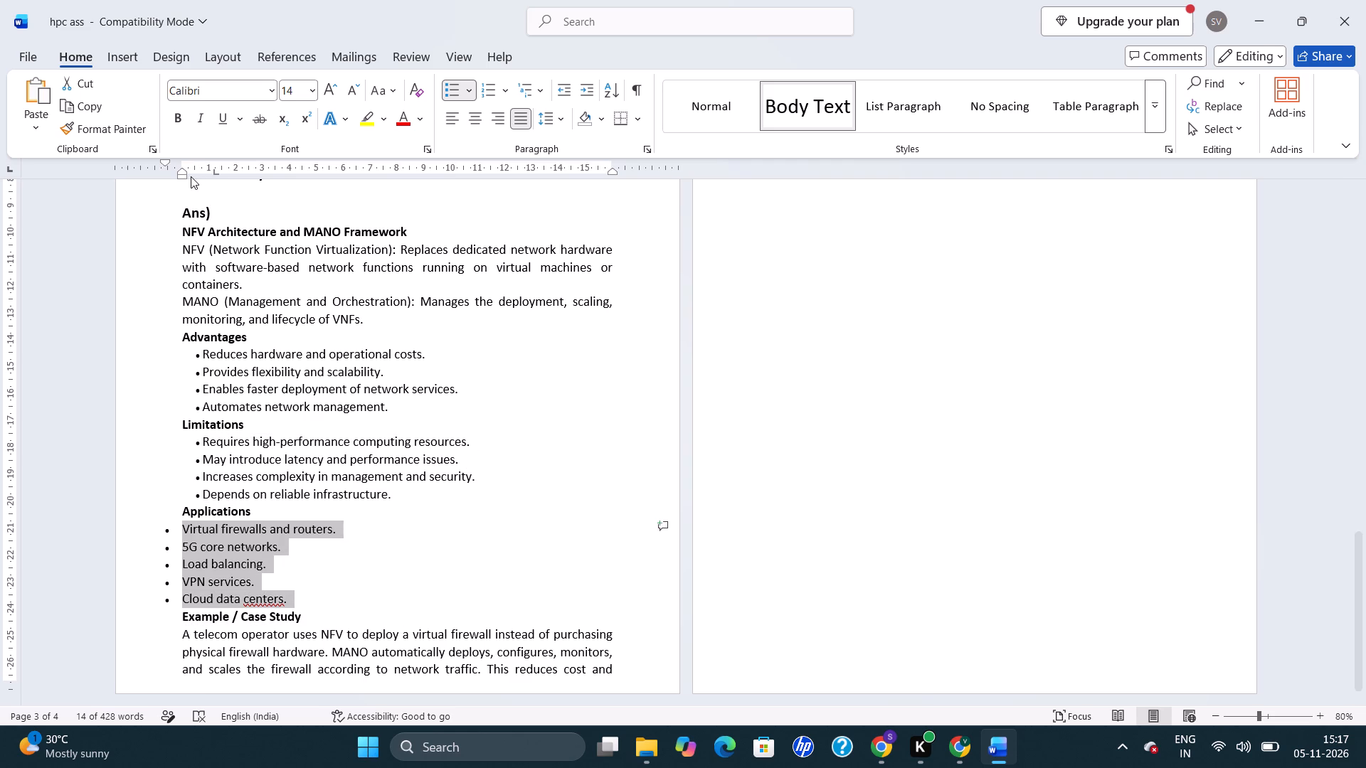
{"action": "left_click_drag", "start_coordinate": [166, 162], "coordinate": [194, 162]}
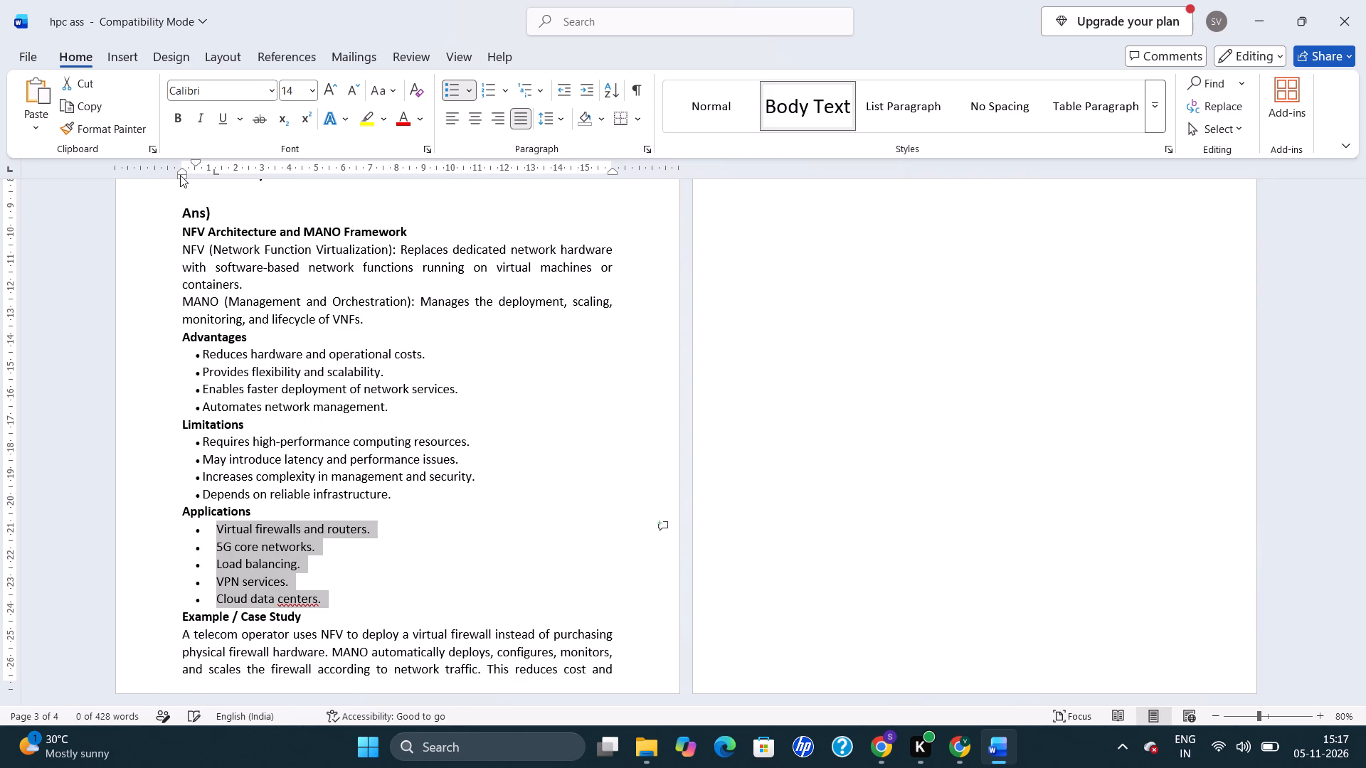
{"action": "left_click_drag", "start_coordinate": [182, 174], "coordinate": [193, 174]}
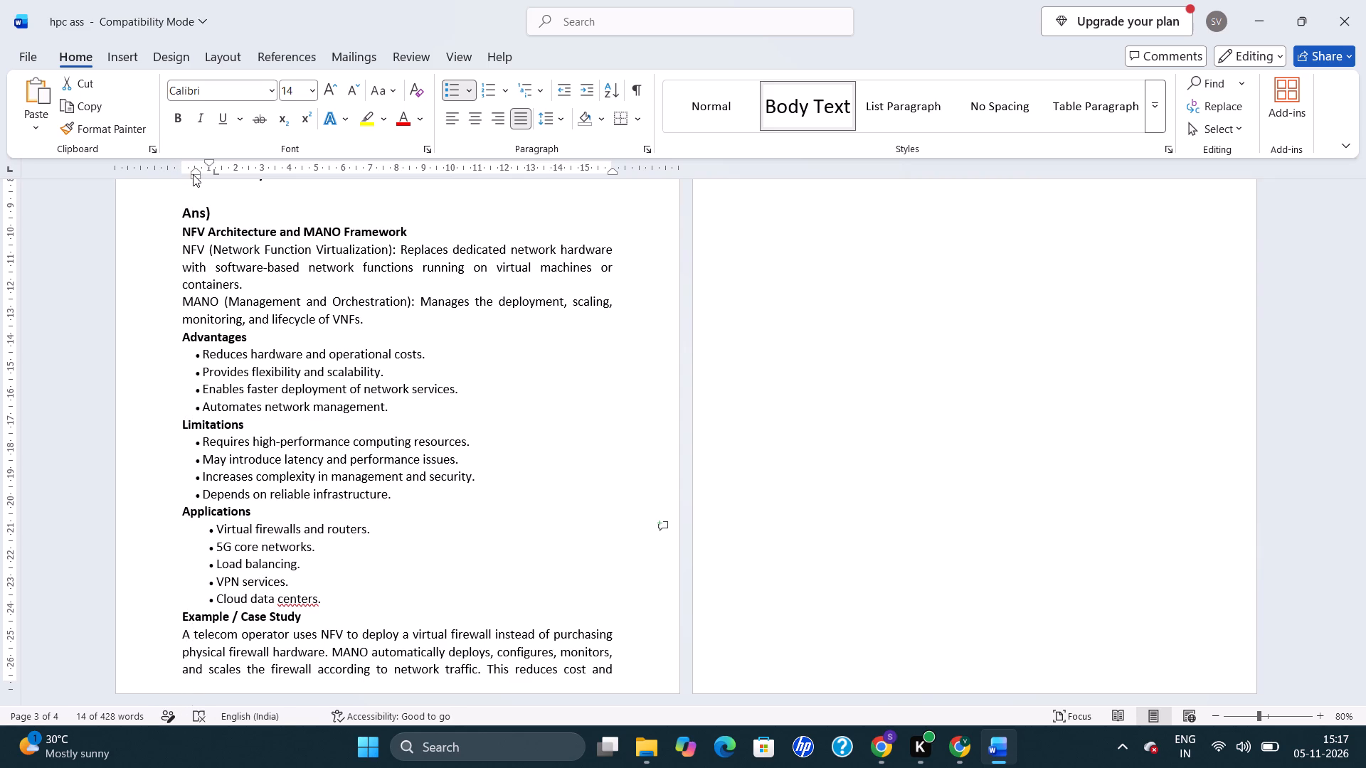
{"action": "left_click_drag", "start_coordinate": [211, 163], "coordinate": [194, 162]}
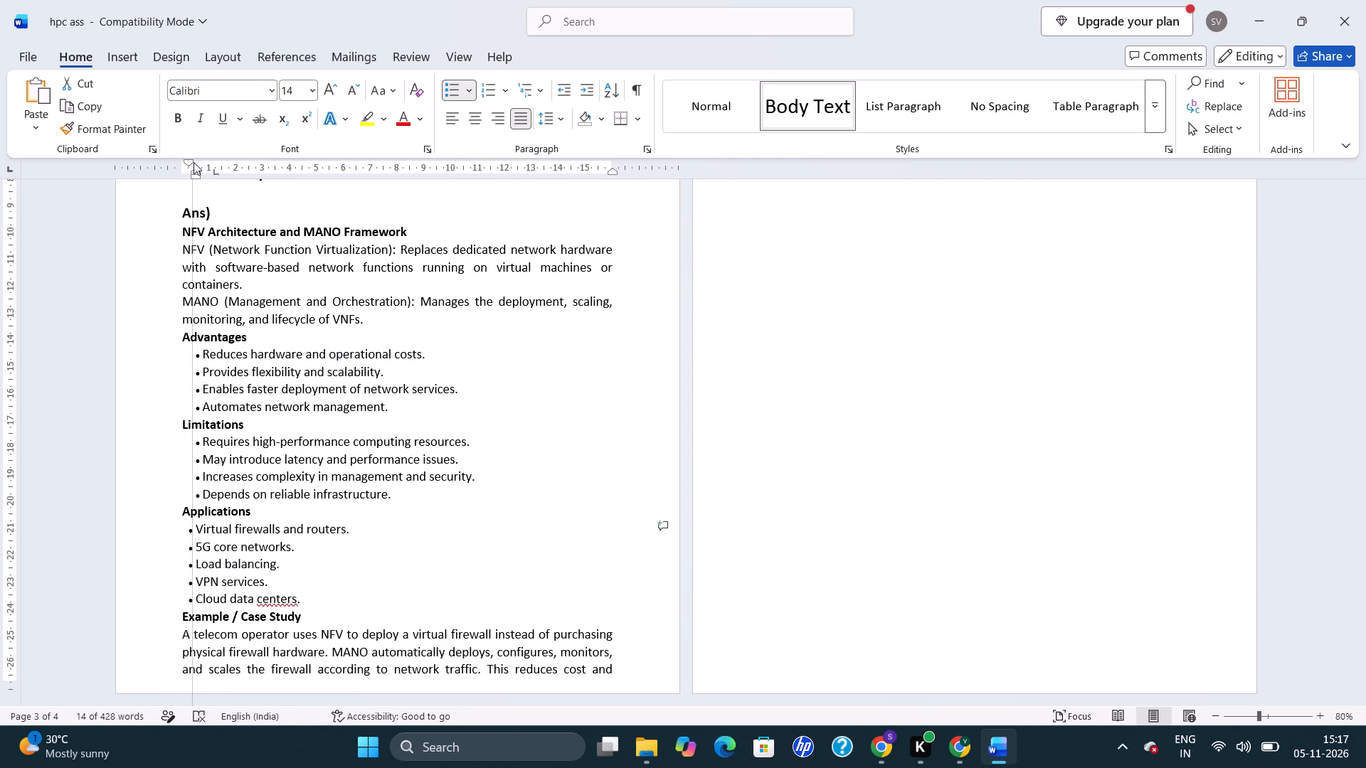
{"action": "left_click_drag", "start_coordinate": [194, 162], "coordinate": [194, 162]}
{"action": "left_click_drag", "start_coordinate": [216, 174], "coordinate": [212, 174]}
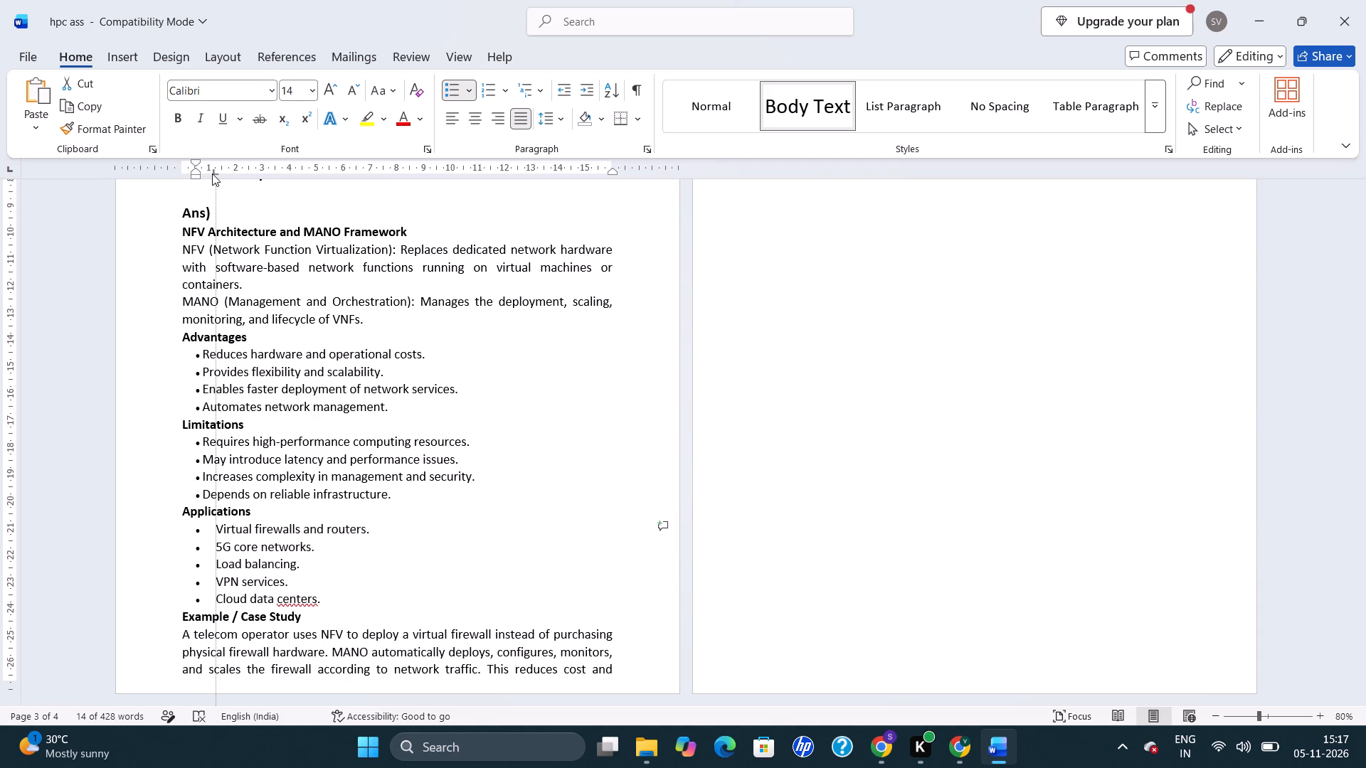
{"action": "left_click_drag", "start_coordinate": [212, 174], "coordinate": [202, 176]}
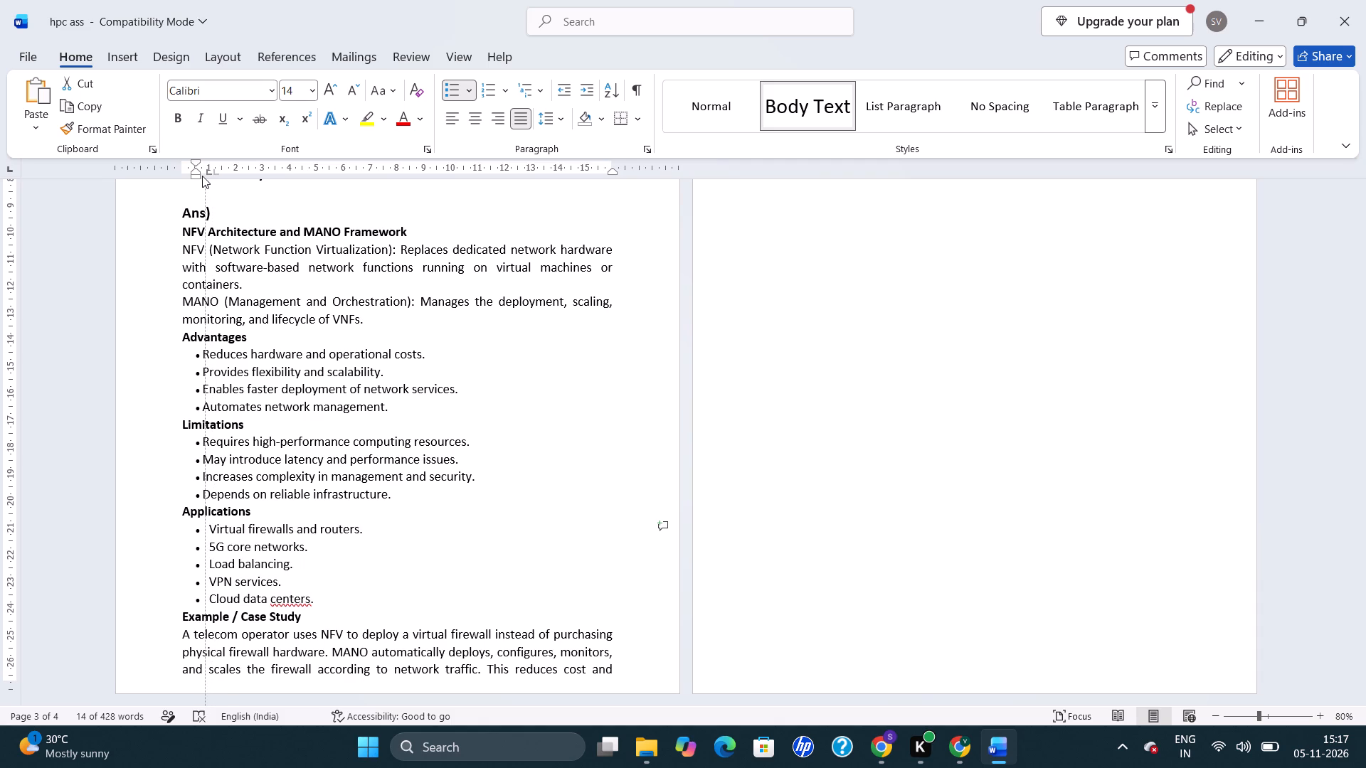
{"action": "left_click_drag", "start_coordinate": [202, 176], "coordinate": [203, 176]}
{"action": "scroll", "coordinate": [305, 361], "scroll_direction": "down", "scroll_amount": 1}
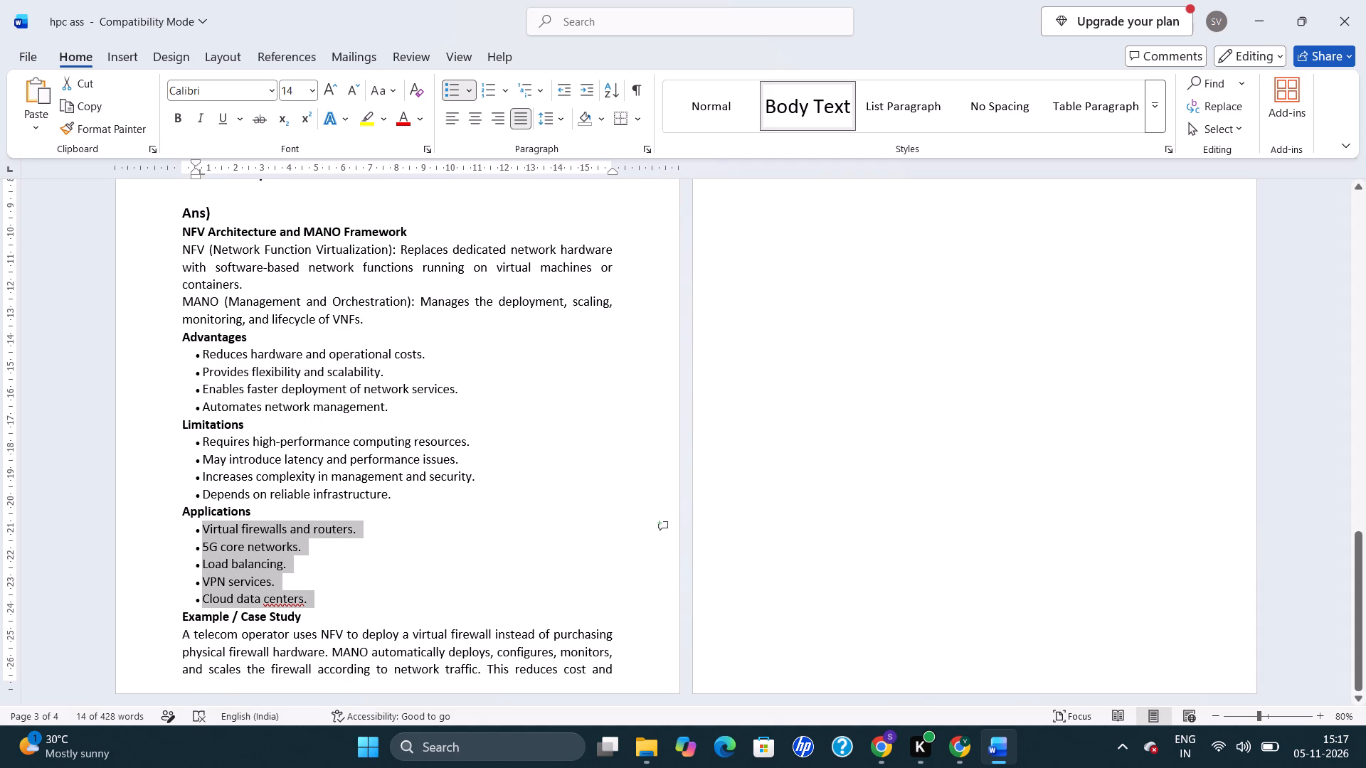
{"action": "scroll", "coordinate": [305, 361], "scroll_direction": "down", "scroll_amount": 2}
{"action": "left_click", "coordinate": [374, 516]}
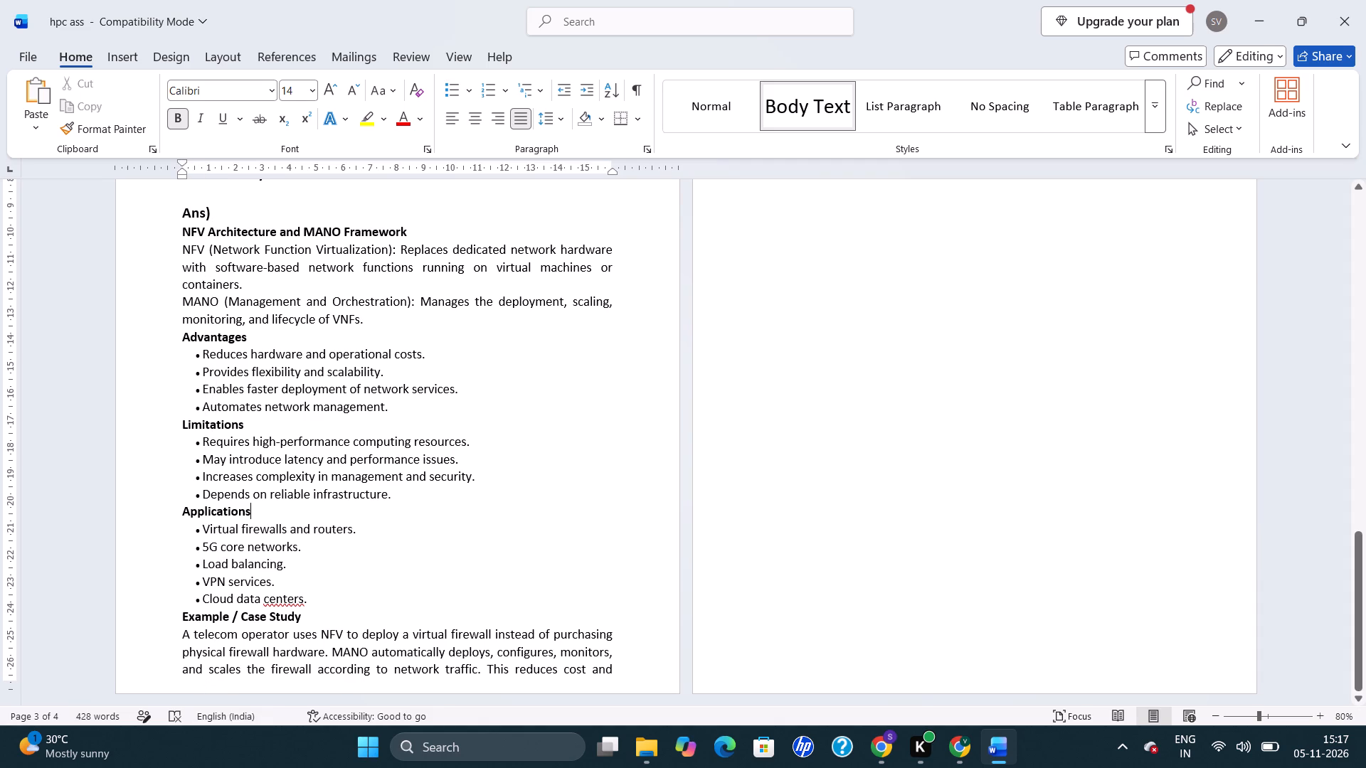
Delete the Conclusion heading and its paragraph from the end of the NFV and MANO answer.
{"action": "scroll", "coordinate": [374, 516], "scroll_direction": "up", "scroll_amount": 2}
{"action": "scroll", "coordinate": [374, 516], "scroll_direction": "down", "scroll_amount": 1}
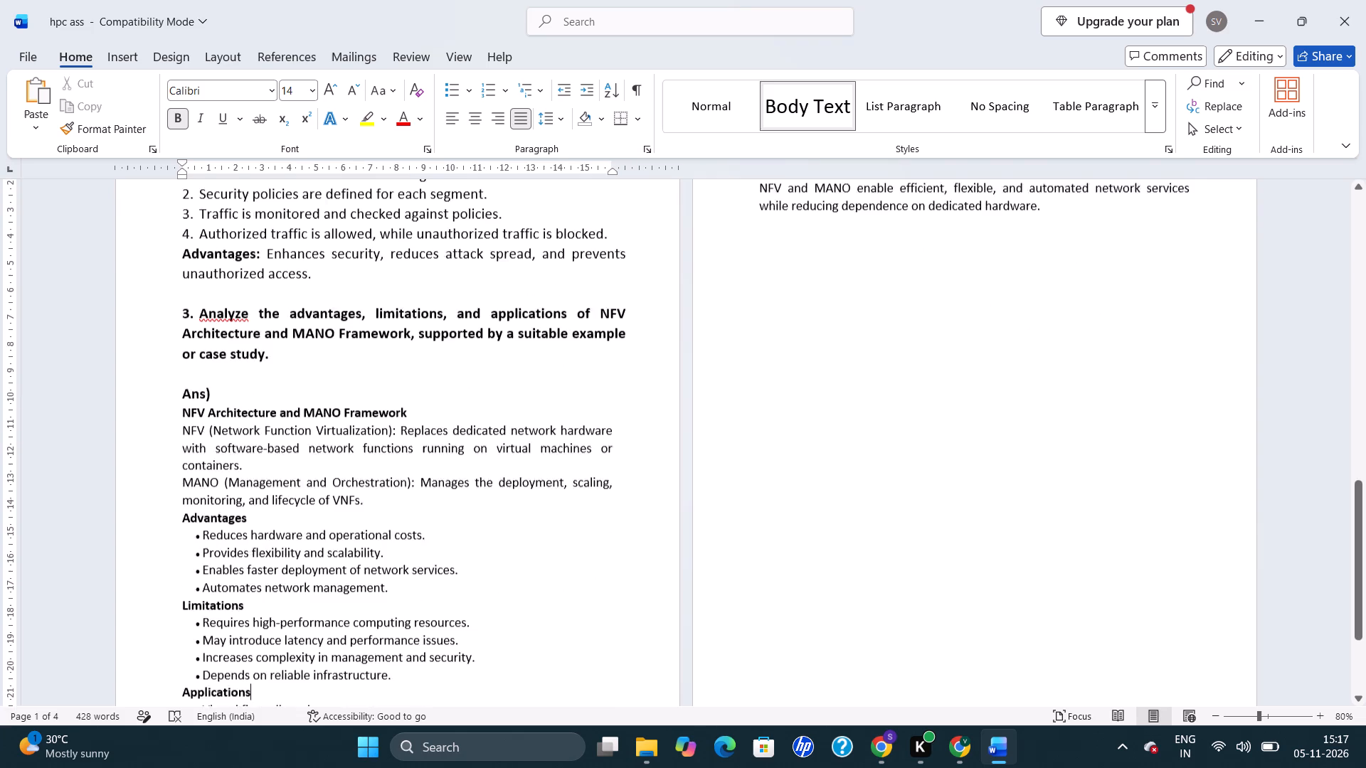
{"action": "scroll", "coordinate": [374, 516], "scroll_direction": "down", "scroll_amount": 1}
{"action": "scroll", "coordinate": [374, 516], "scroll_direction": "up", "scroll_amount": 2}
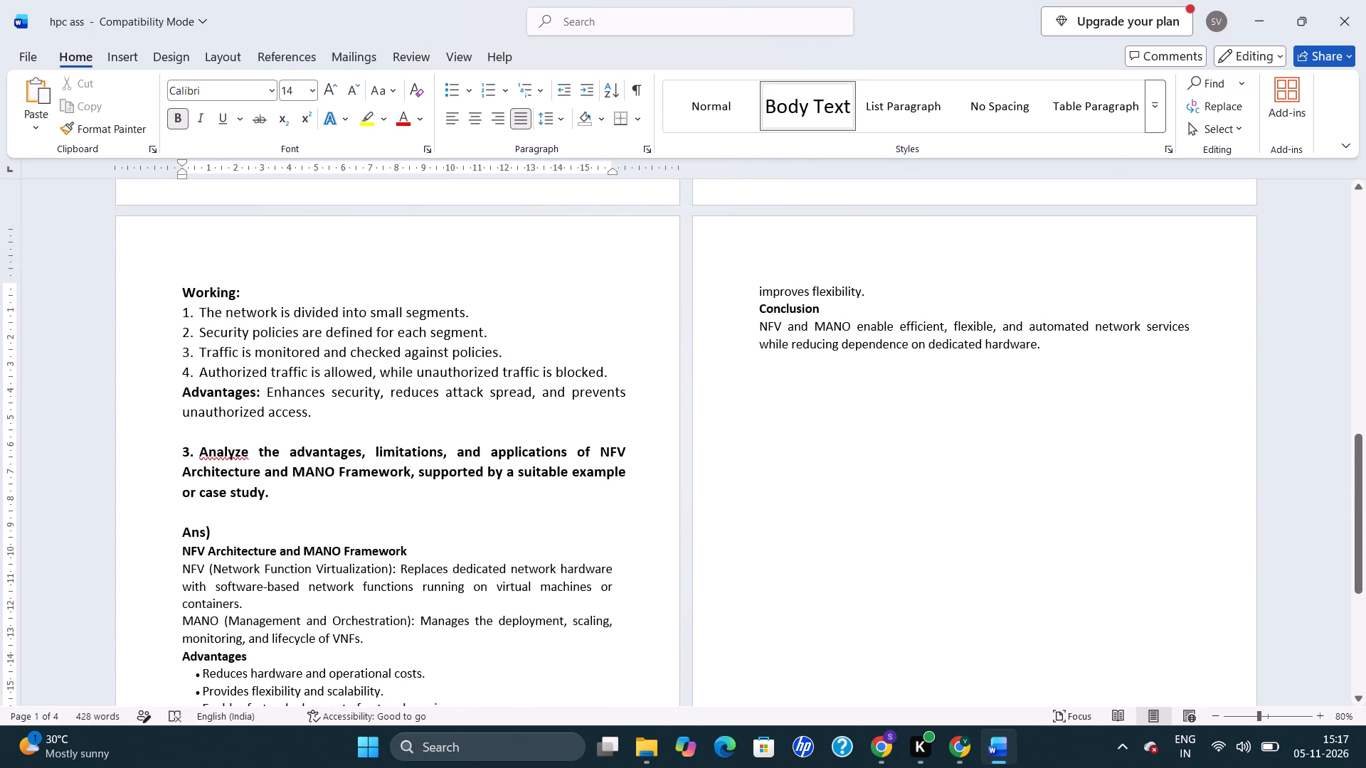
{"action": "left_click_drag", "start_coordinate": [1053, 350], "coordinate": [1036, 349]}
{"action": "left_click_drag", "start_coordinate": [1036, 349], "coordinate": [722, 316]}
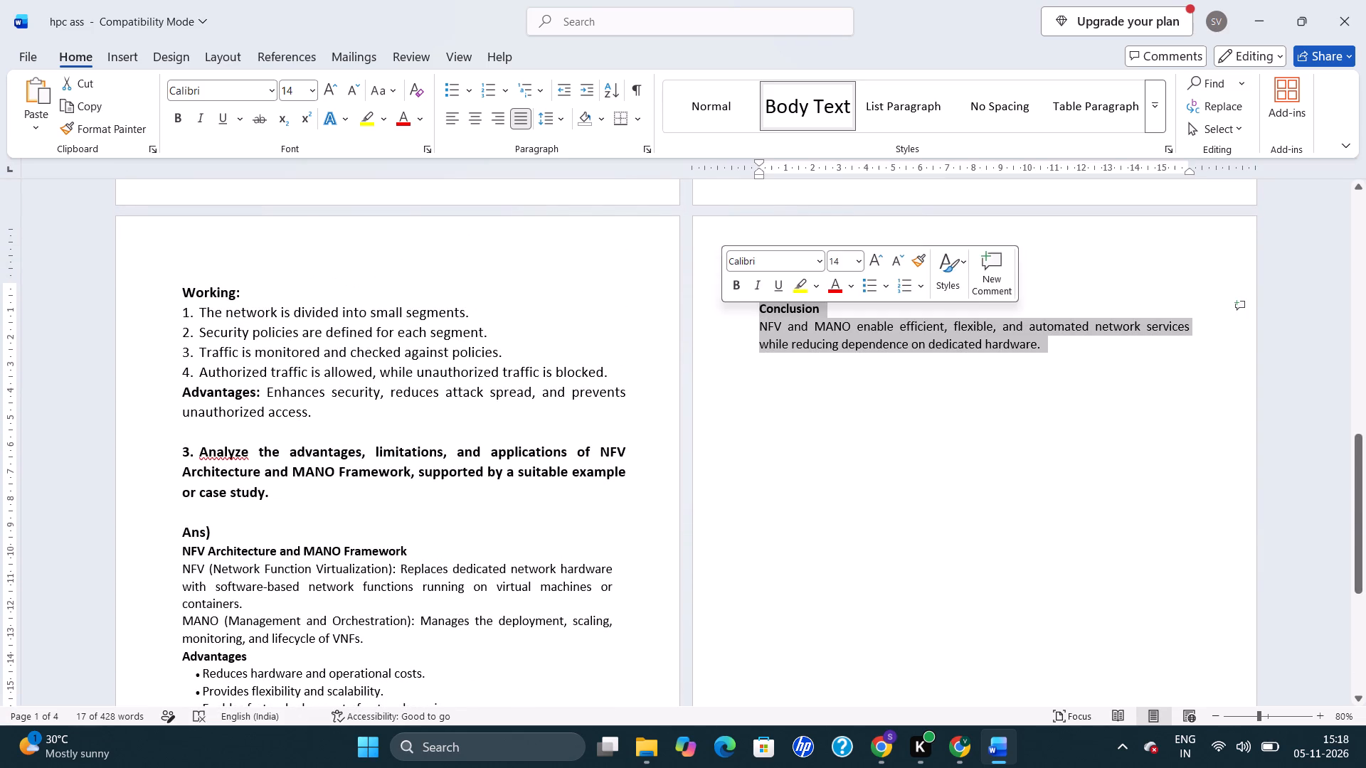
{"action": "key", "text": "BackSpace"}
Delete the "Cloud data centers." bullet under Applications, keeping the "Example / Case Study" heading on its own unbulleted line aligned at 0.
{"action": "scroll", "coordinate": [722, 316], "scroll_direction": "down", "scroll_amount": 3}
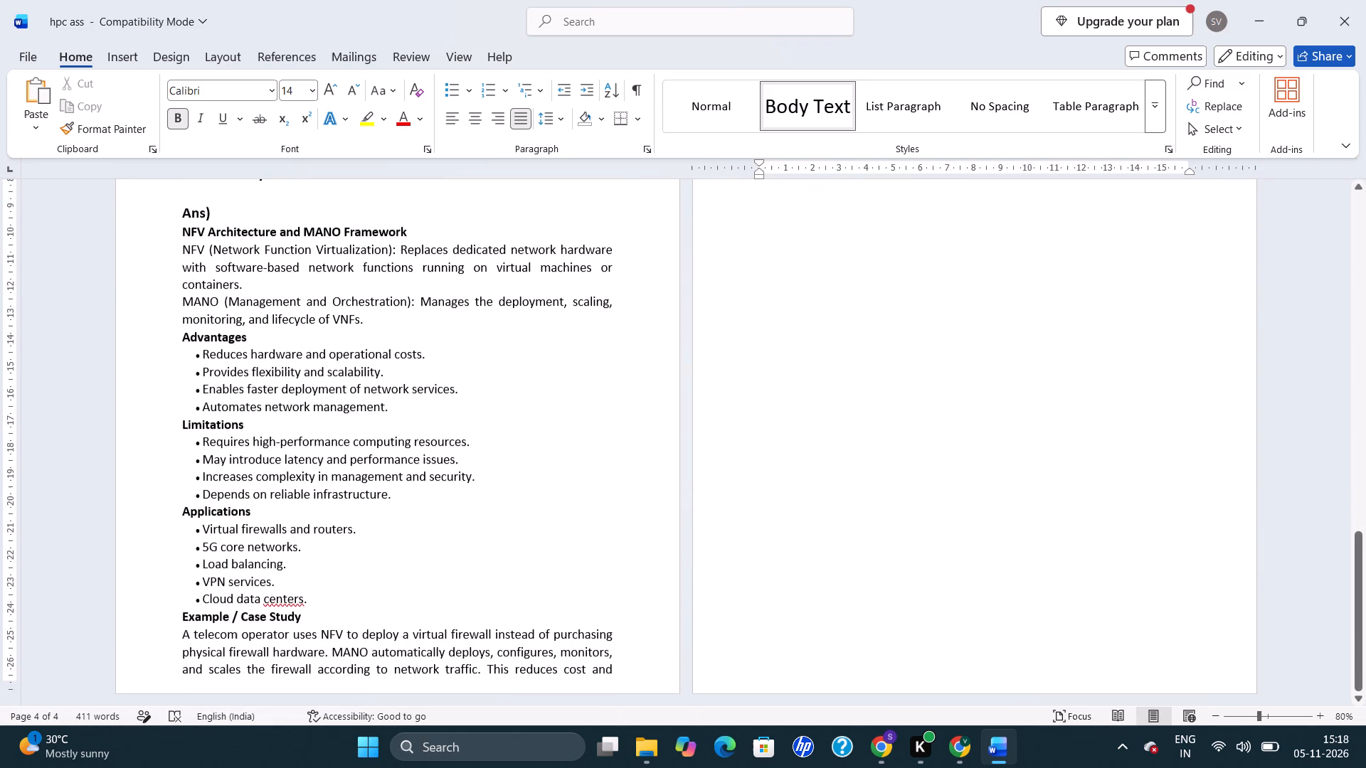
{"action": "left_click_drag", "start_coordinate": [309, 603], "coordinate": [309, 588]}
{"action": "key", "text": "BackSpace"}
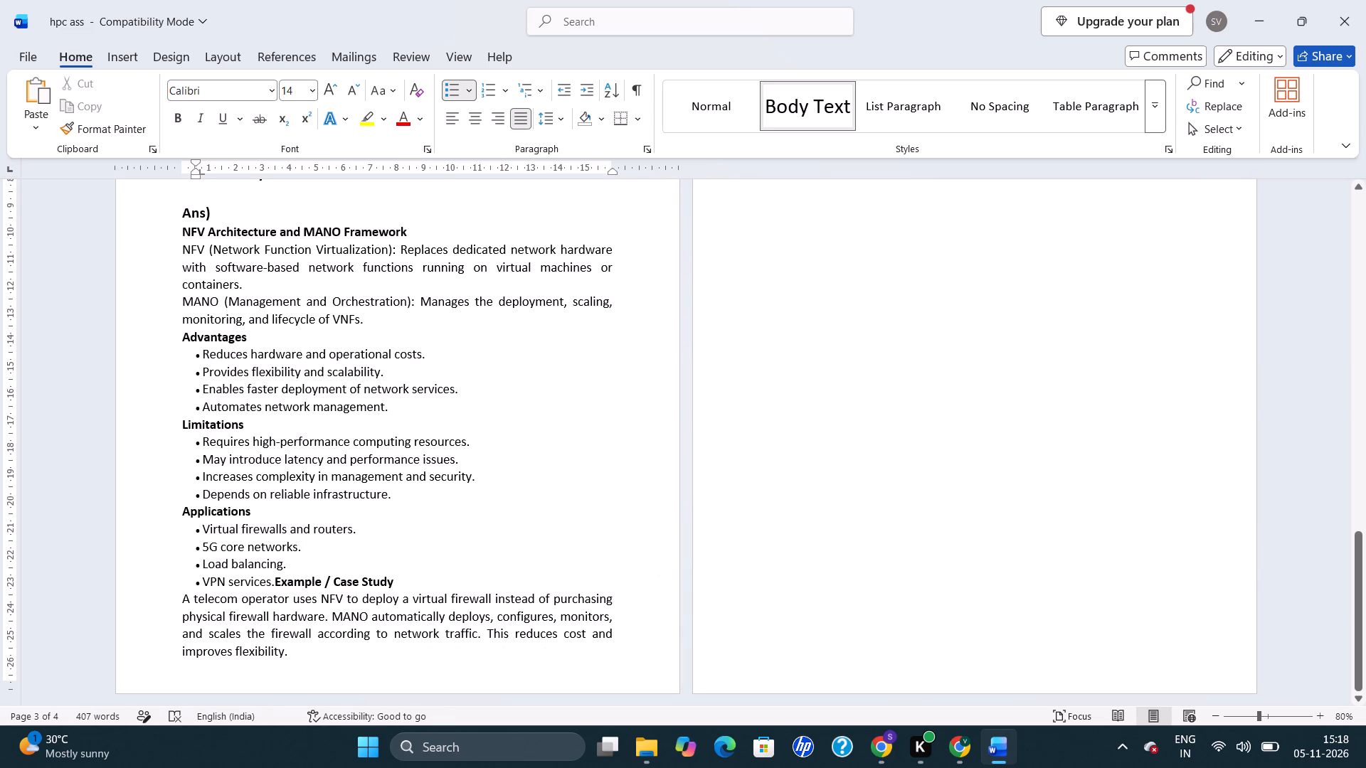
{"action": "key", "text": "Return"}
{"action": "key", "text": "BackSpace"}
{"action": "key", "text": "BackSpace"}
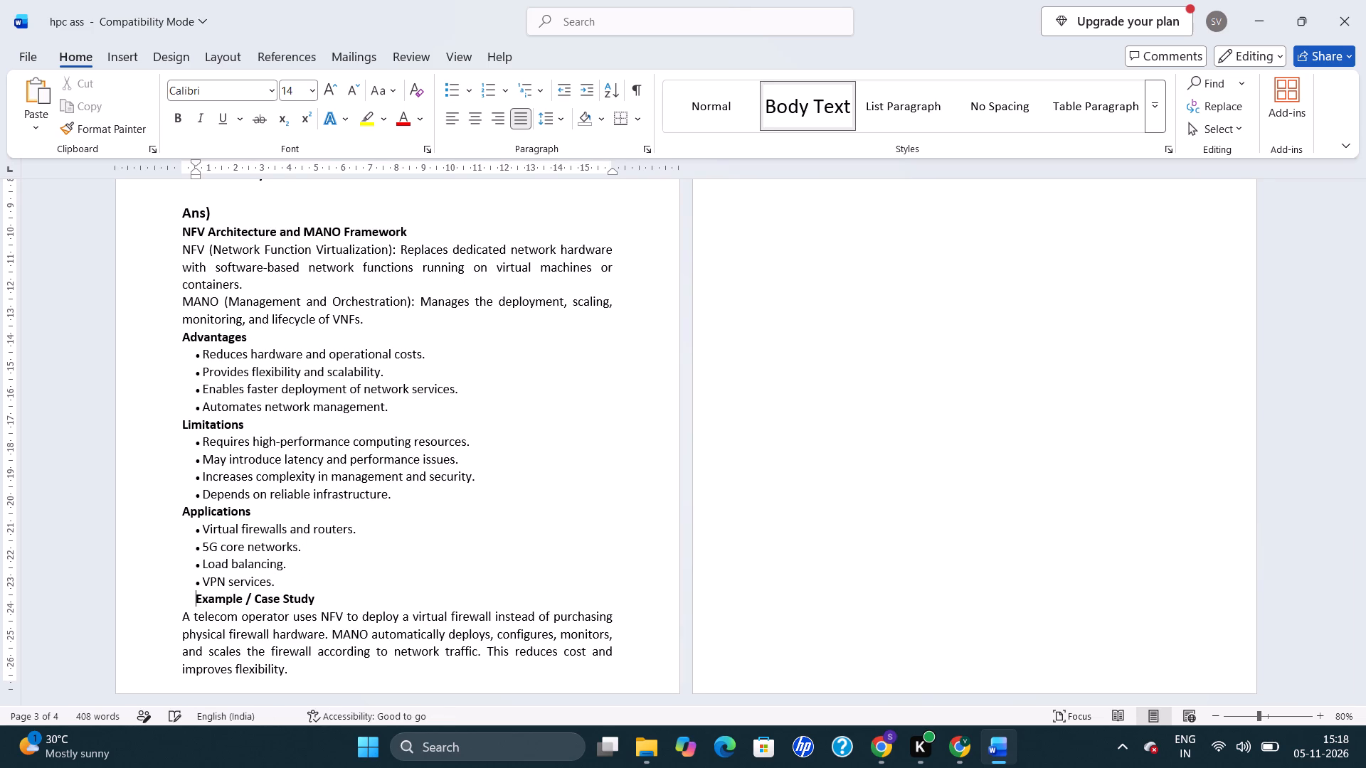
{"action": "key", "text": "BackSpace"}
{"action": "key", "text": "BackSpace"}
{"action": "key", "text": "BackSpace"}
{"action": "left_click_drag", "start_coordinate": [194, 176], "coordinate": [184, 176]}
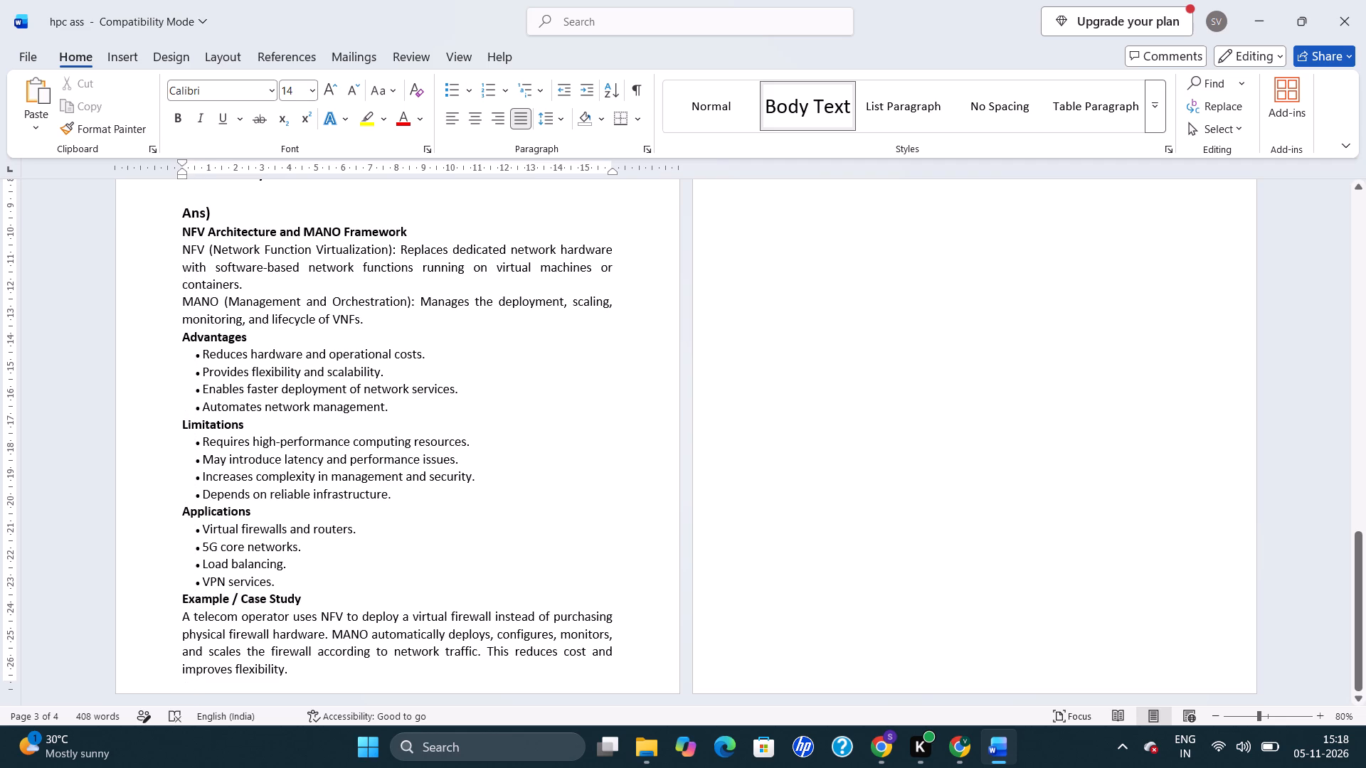
{"action": "left_click", "coordinate": [369, 535]}
Look over the report's pages, zooming out to 10% for an overview of all of them, and save the document.
{"action": "scroll", "coordinate": [369, 535], "scroll_direction": "up", "scroll_amount": 3}
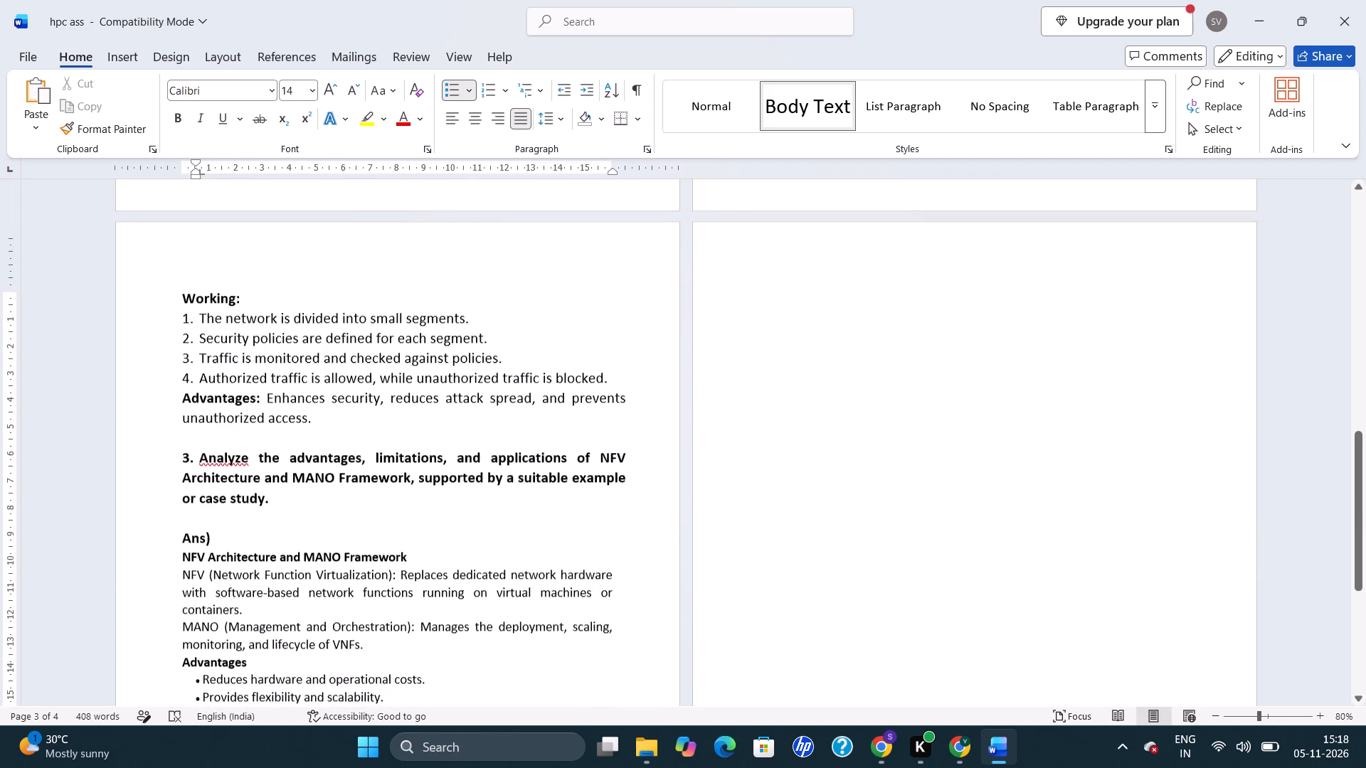
{"action": "scroll", "coordinate": [369, 535], "scroll_direction": "up", "scroll_amount": 4}
{"action": "scroll", "coordinate": [369, 535], "scroll_direction": "down", "scroll_amount": 4}
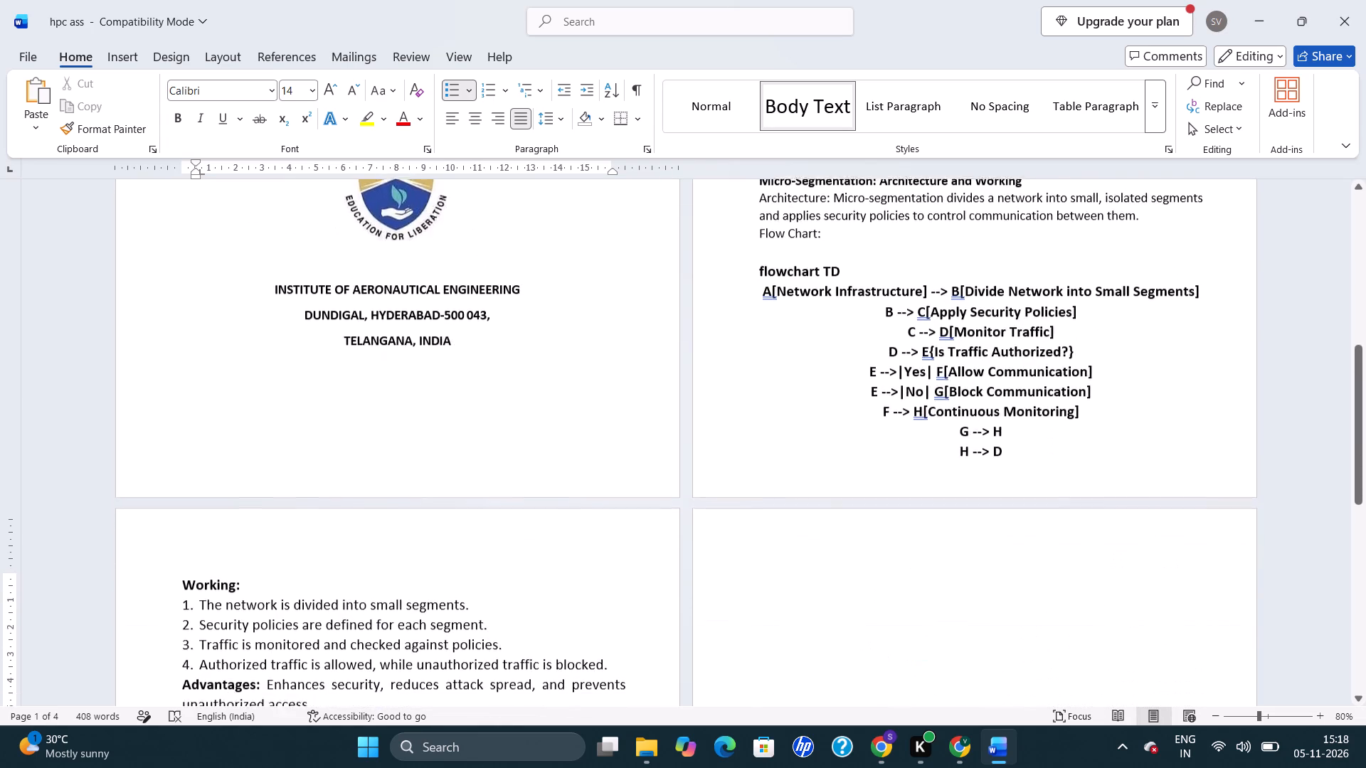
{"action": "scroll", "coordinate": [369, 535], "scroll_direction": "down", "scroll_amount": 9}
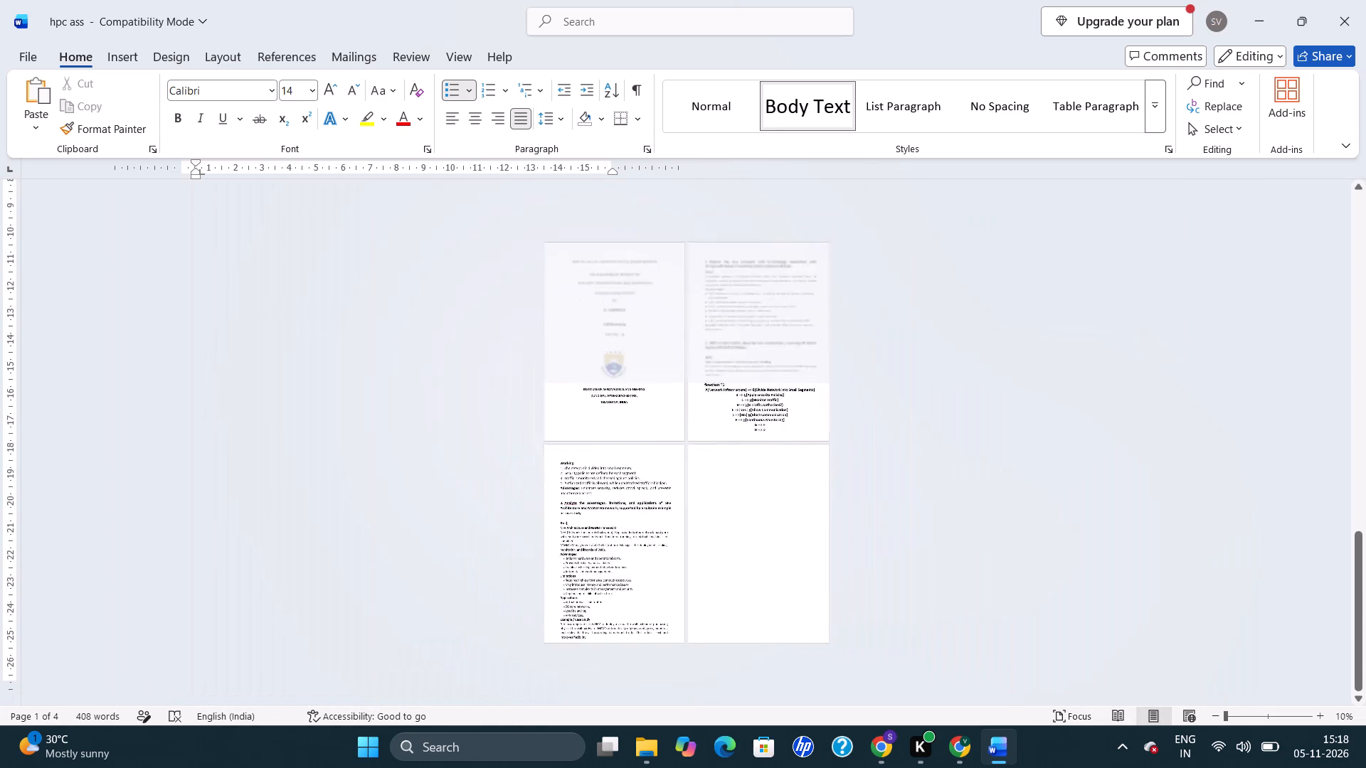
{"action": "key", "text": "ctrl+s"}
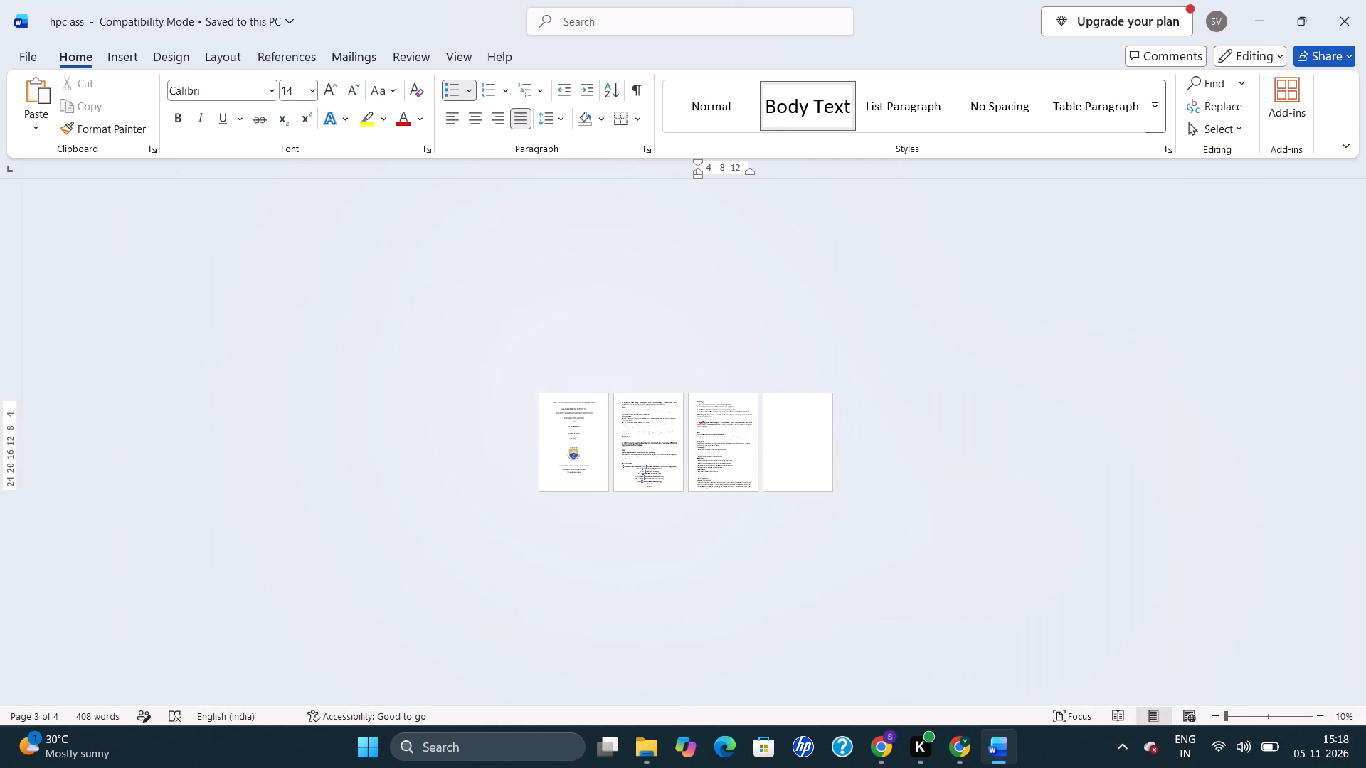
In File Explorer's Downloads folder, rename the hpc ass document as SAP ASSIGNMENT 2, closing it in Word so the rename can proceed.
{"action": "key", "text": "alt+Tab"}
{"action": "key", "text": "alt+Tab"}
{"action": "key", "text": "alt+Tab"}
{"action": "key", "text": "alt+Tab"}
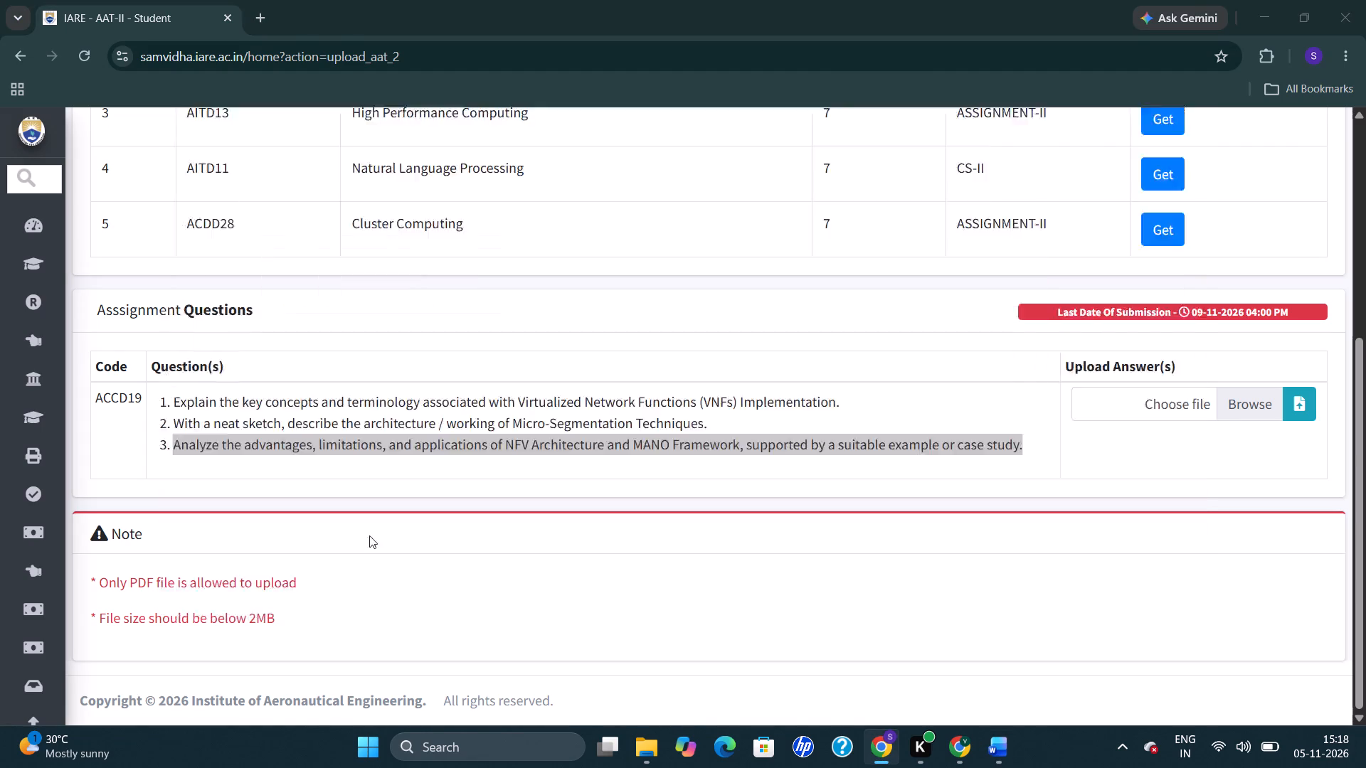
{"action": "left_click", "coordinate": [83, 280]}
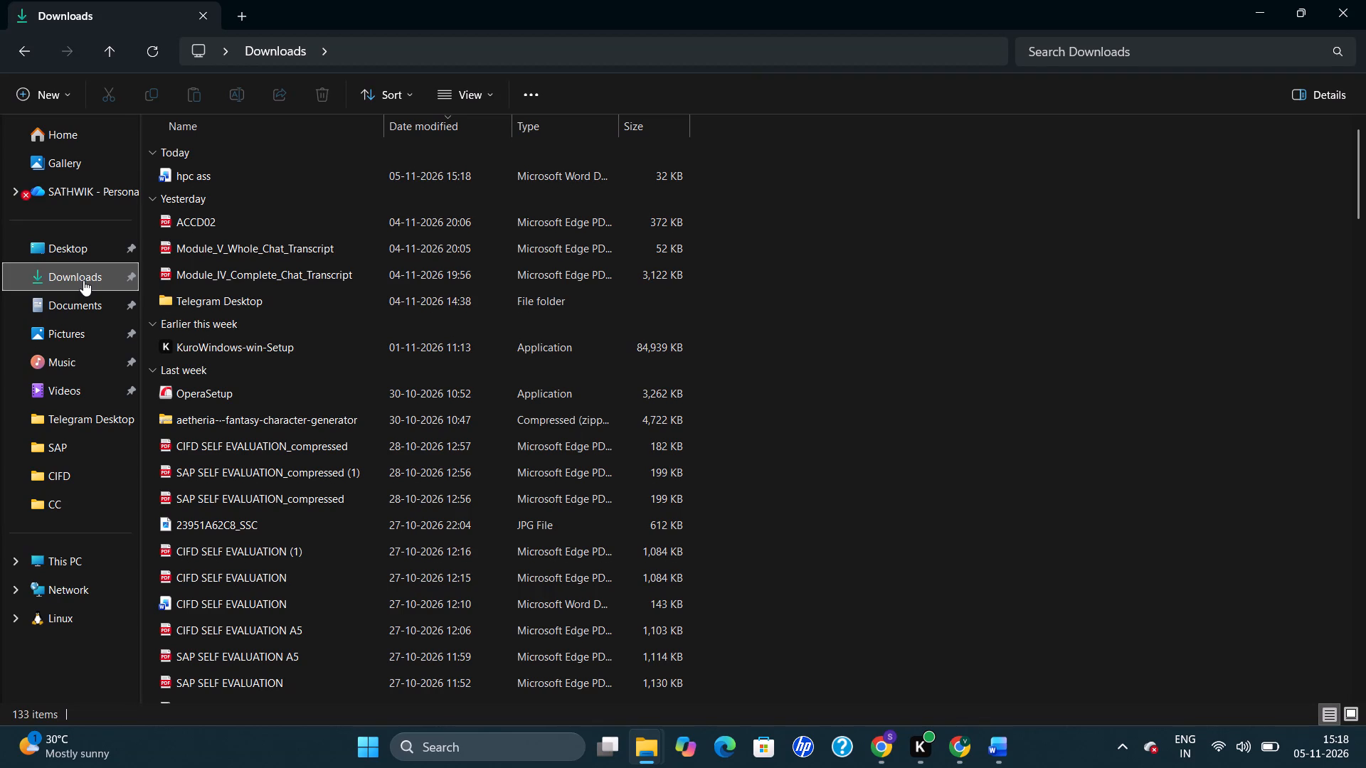
{"action": "left_click", "coordinate": [204, 167]}
{"action": "left_click", "coordinate": [240, 98]}
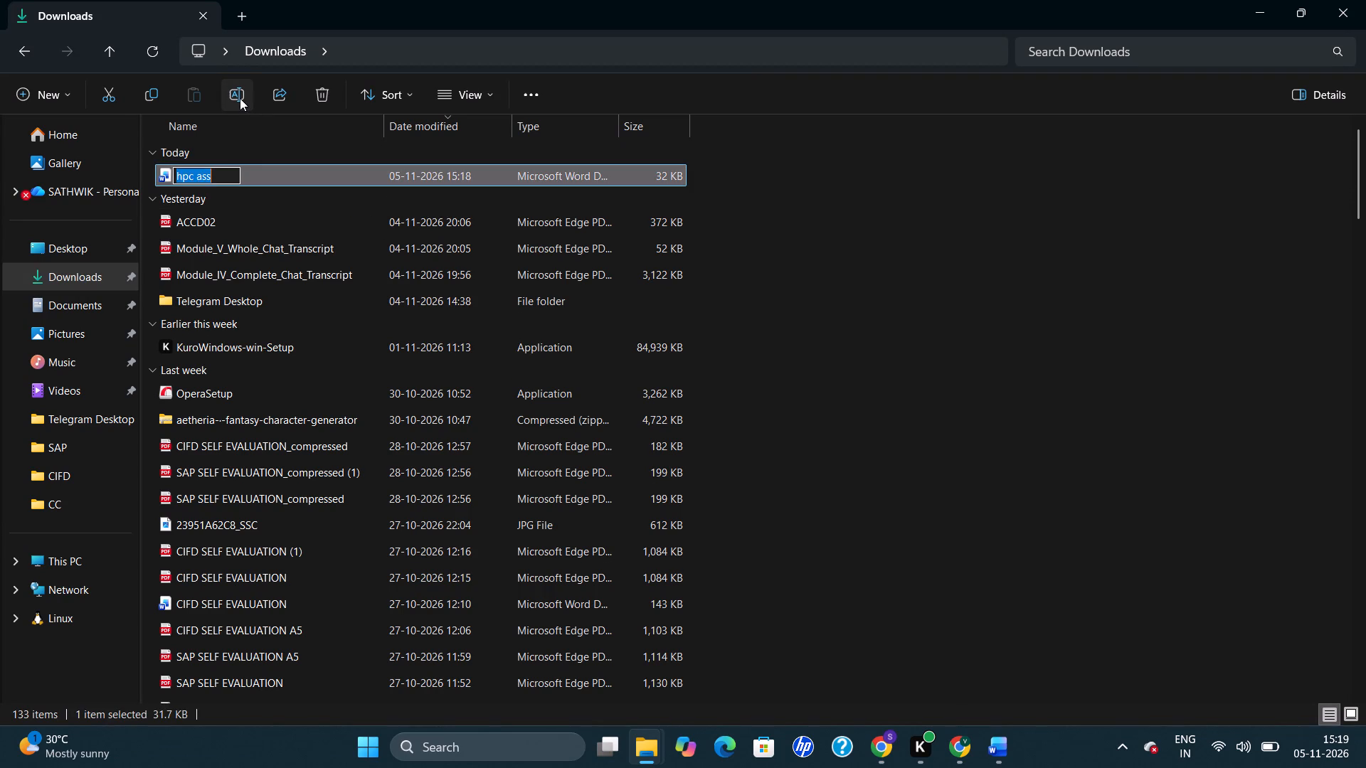
{"action": "type", "text": "SAP ASSIGNMENT 2"}
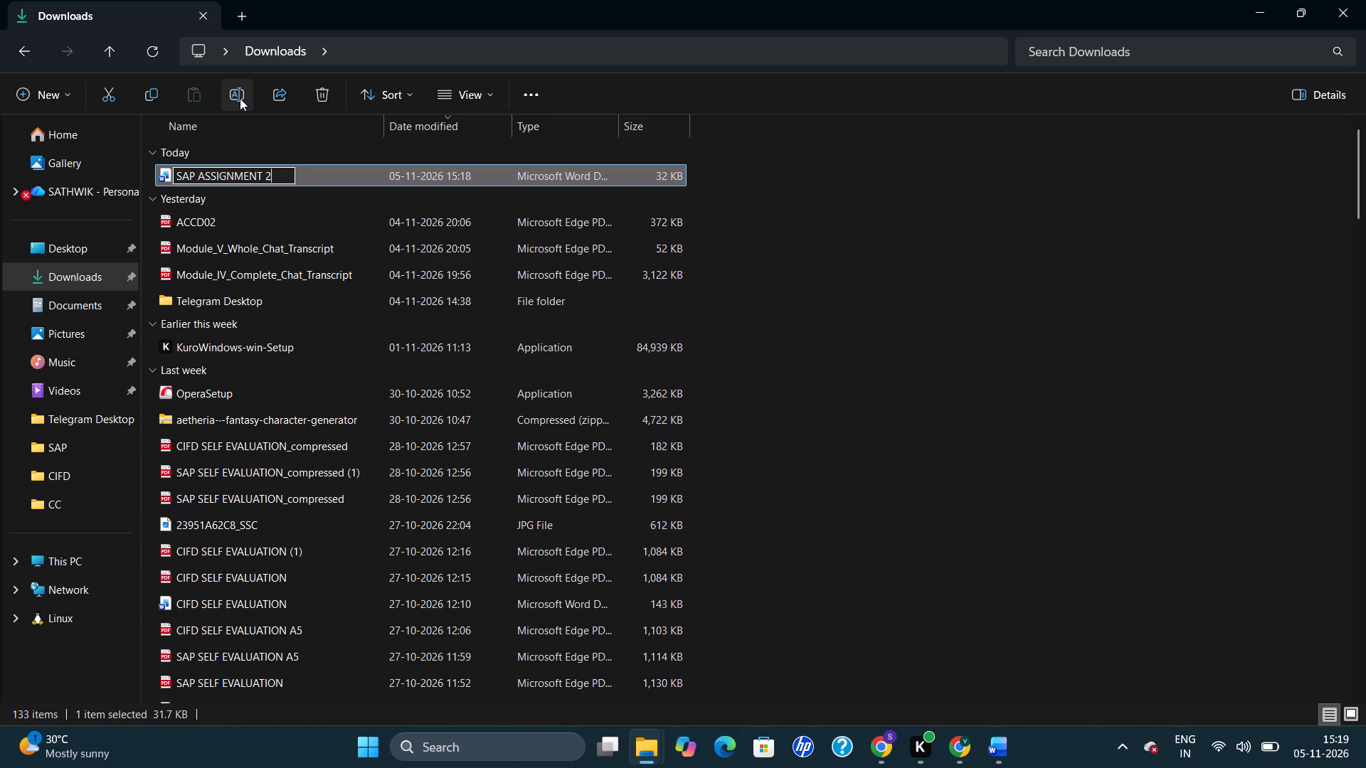
{"action": "key", "text": "Return"}
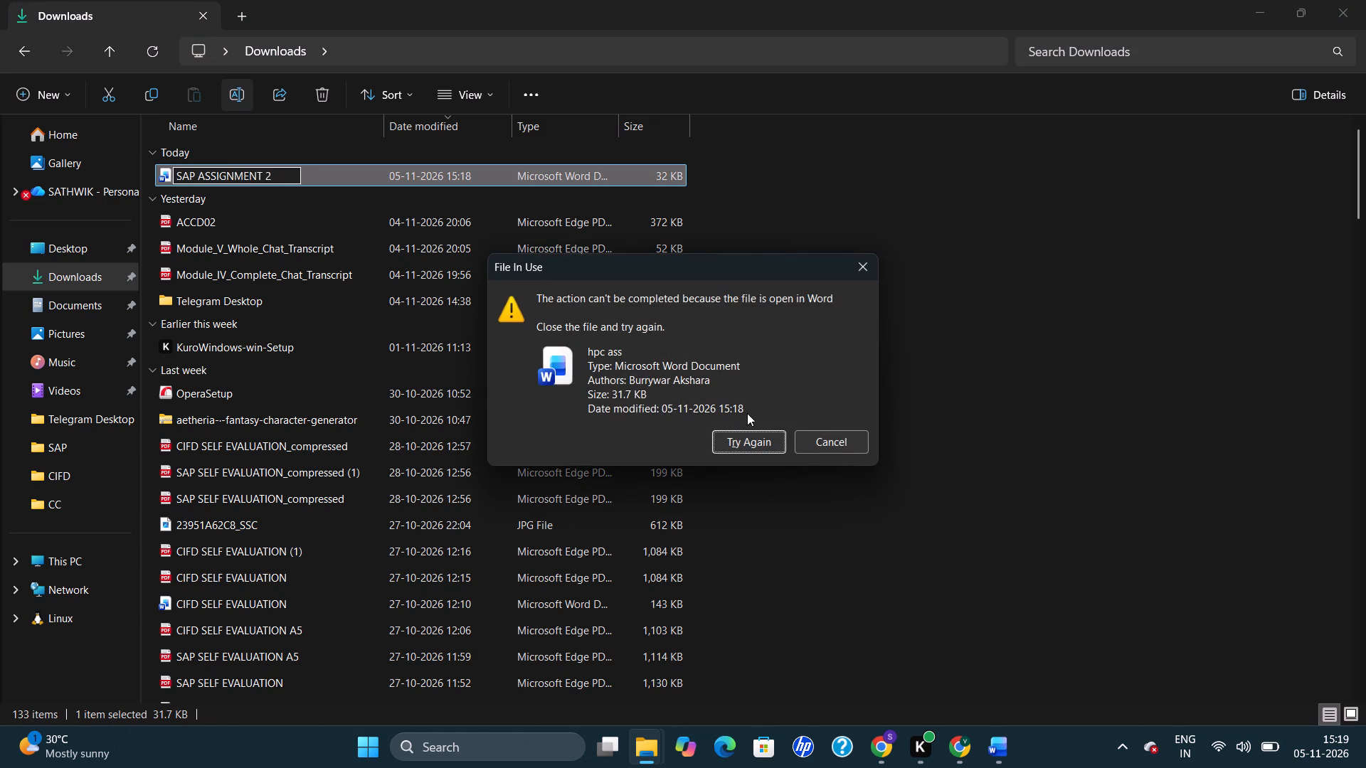
{"action": "left_click", "coordinate": [990, 738]}
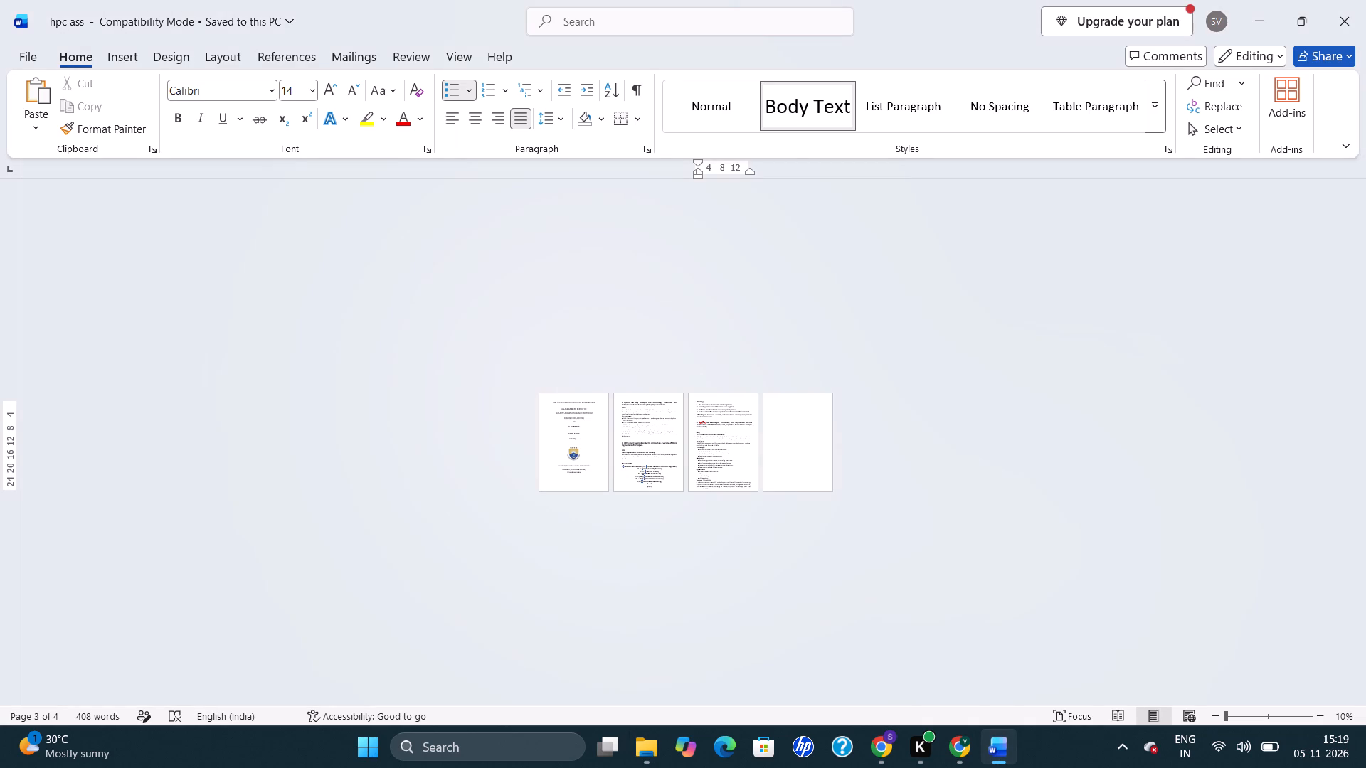
{"action": "left_click", "coordinate": [1365, 0]}
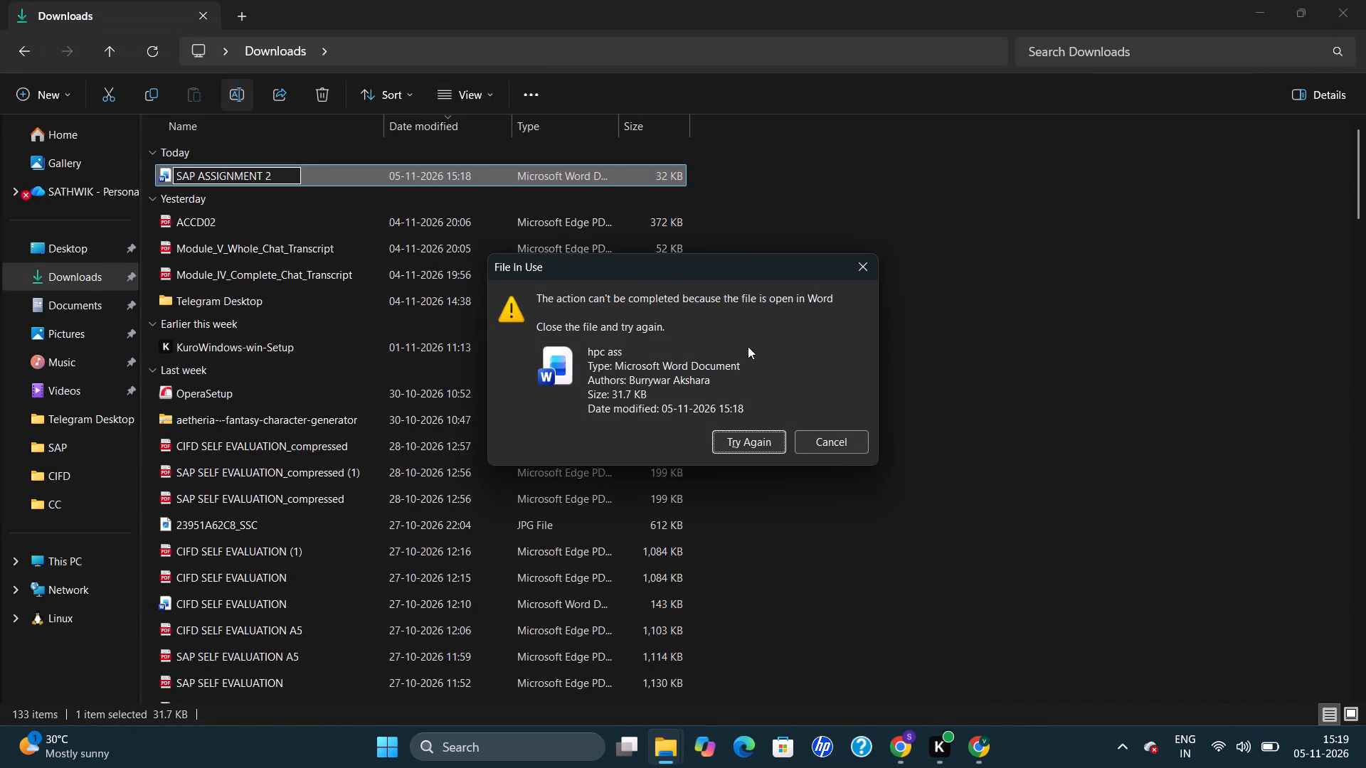
{"action": "left_click", "coordinate": [753, 431]}
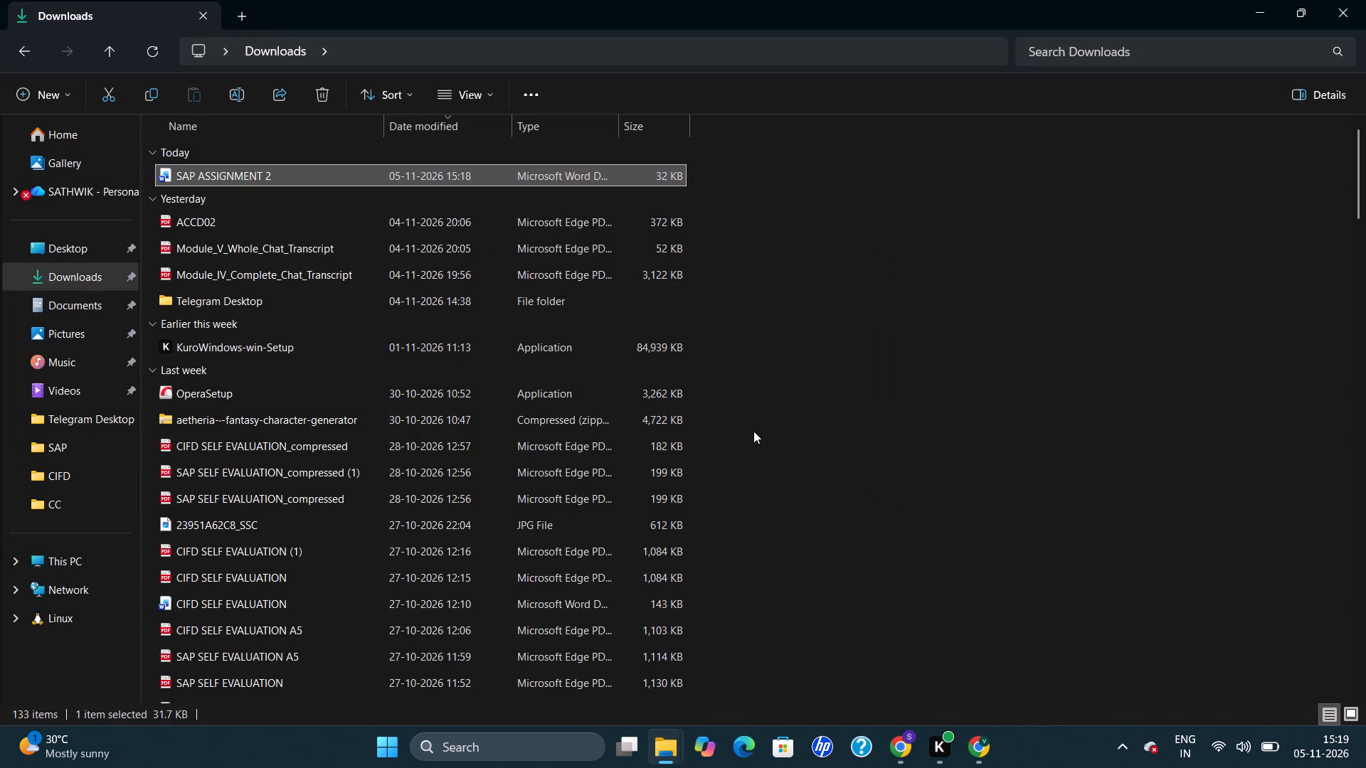
Select the SAP ASSIGNMENT 2 document in the Downloads folder.
{"action": "left_click", "coordinate": [867, 381]}
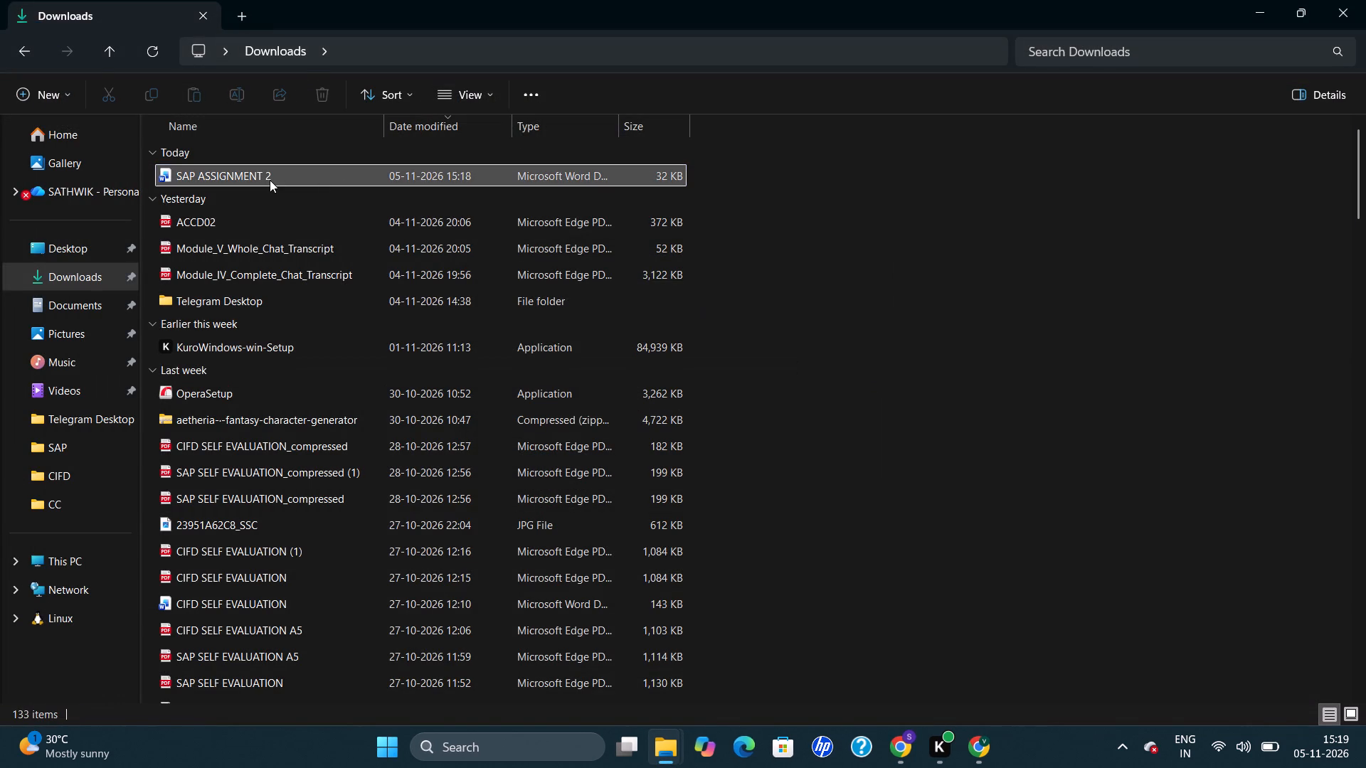
{"action": "left_click", "coordinate": [270, 180]}
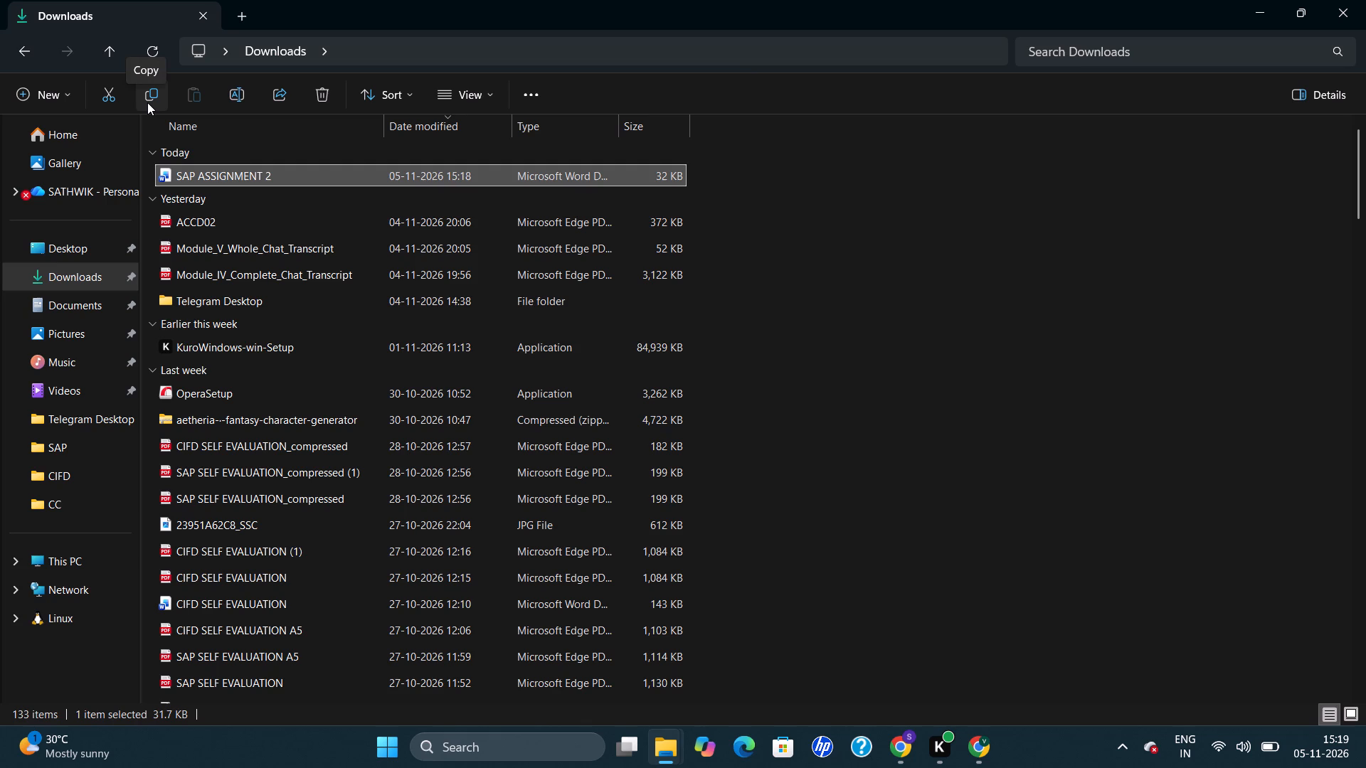